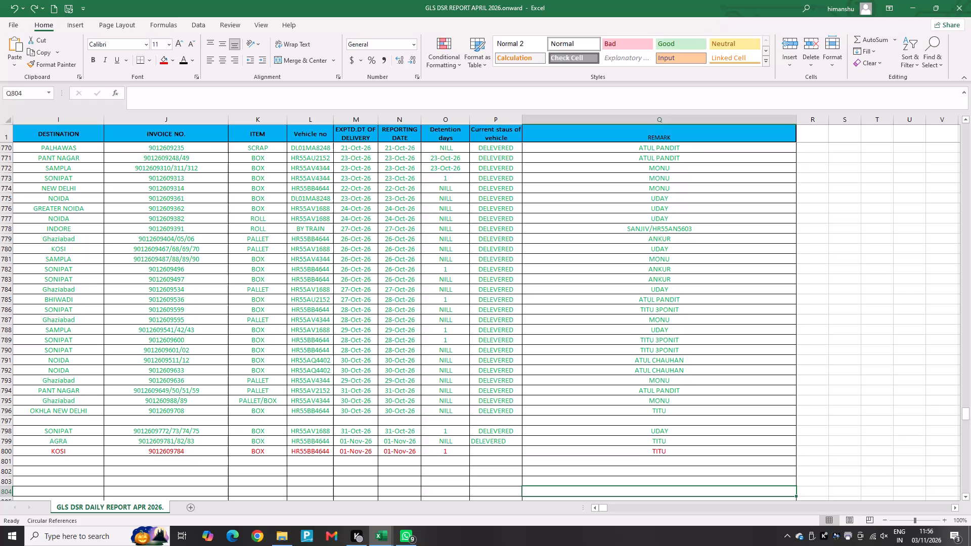
Switch to the ATTENDENCE JAN-2026 -2027 workbook and bring up its NOVEMBER attendance sheet.
{"action": "left_click", "coordinate": [414, 369]}
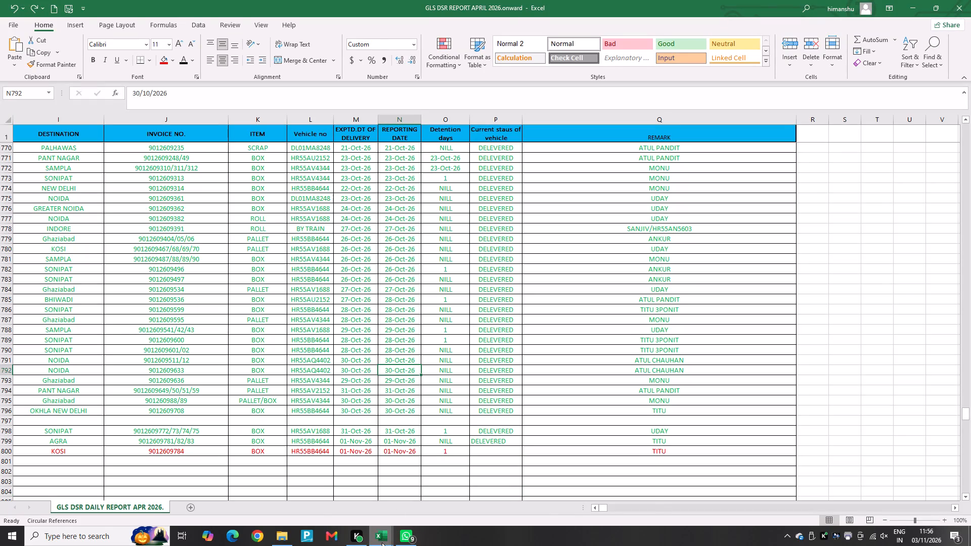
{"action": "left_click", "coordinate": [382, 543]}
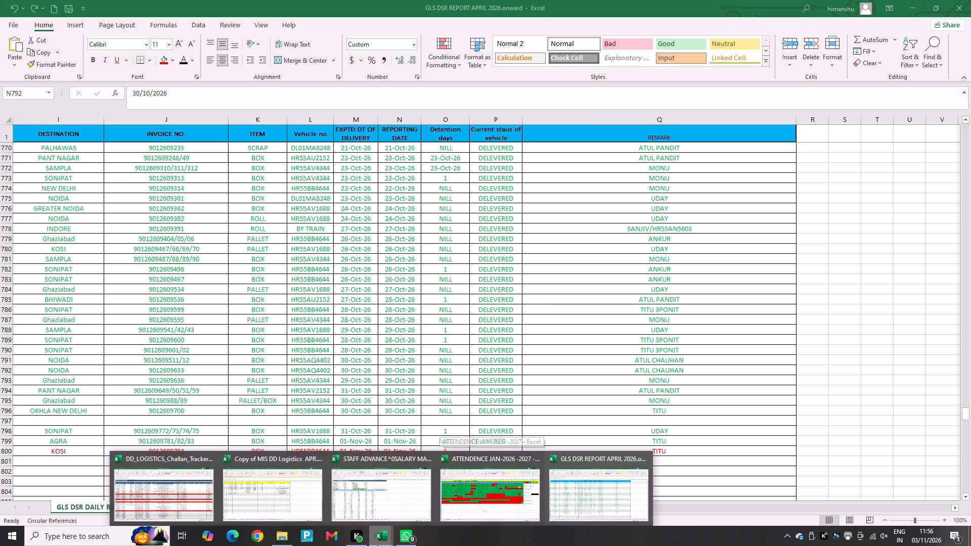
{"action": "left_click", "coordinate": [377, 544]}
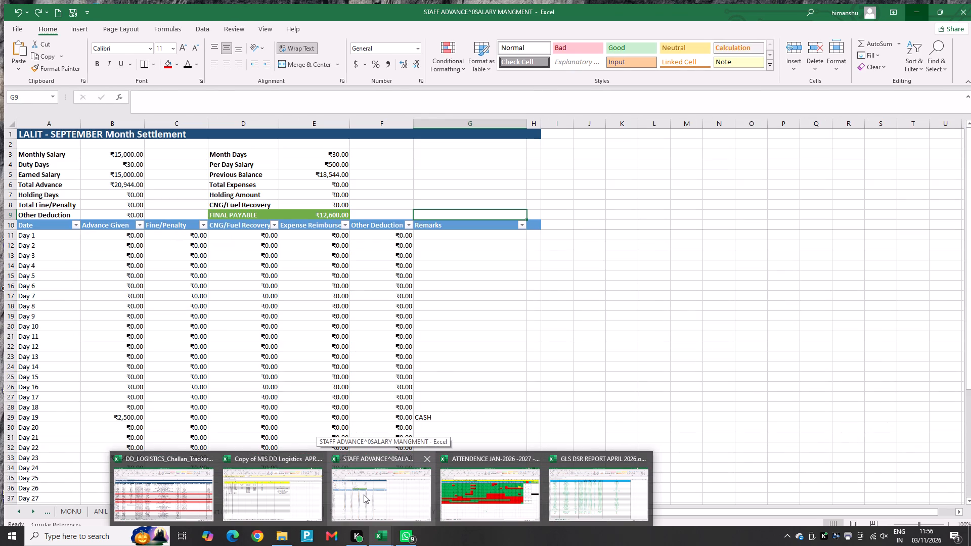
{"action": "left_click", "coordinate": [510, 506]}
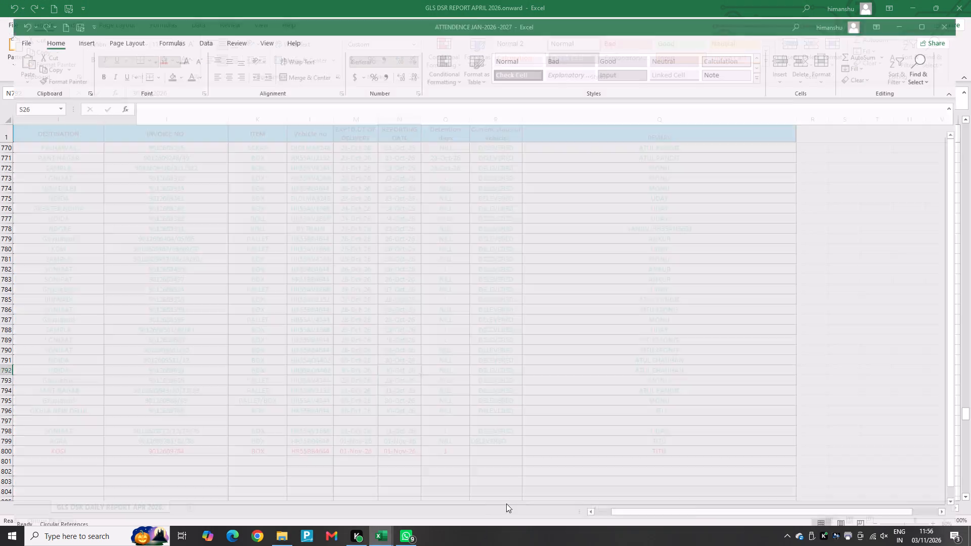
{"action": "left_click", "coordinate": [182, 510]}
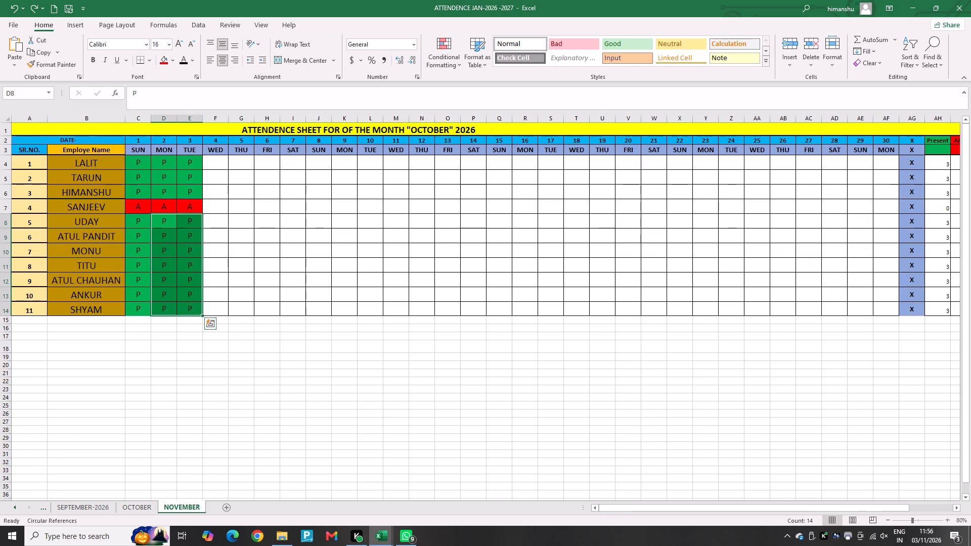
{"action": "left_click", "coordinate": [145, 297]}
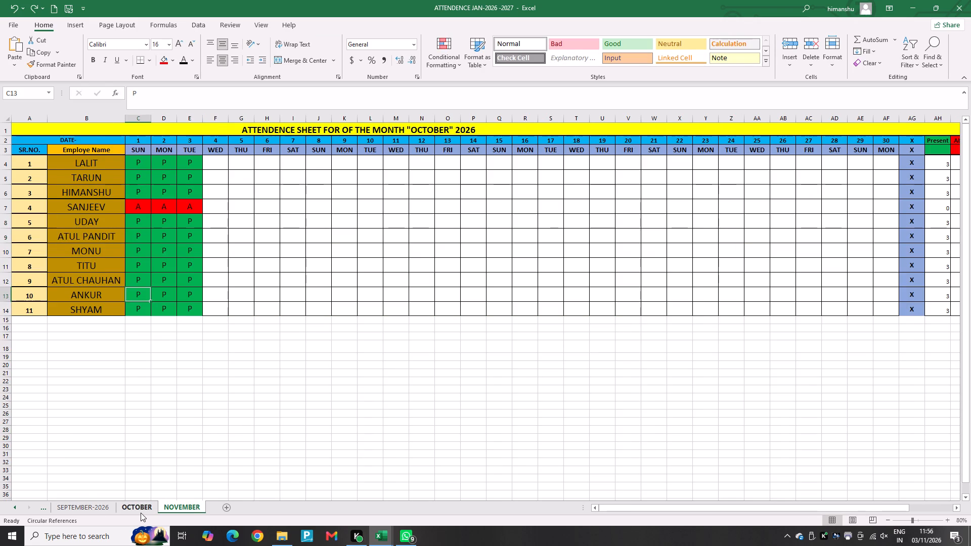
Examine the OCTOBER attendance sheet, checking the daily marks of employee no. 9 through the 31st.
{"action": "left_click", "coordinate": [142, 507]}
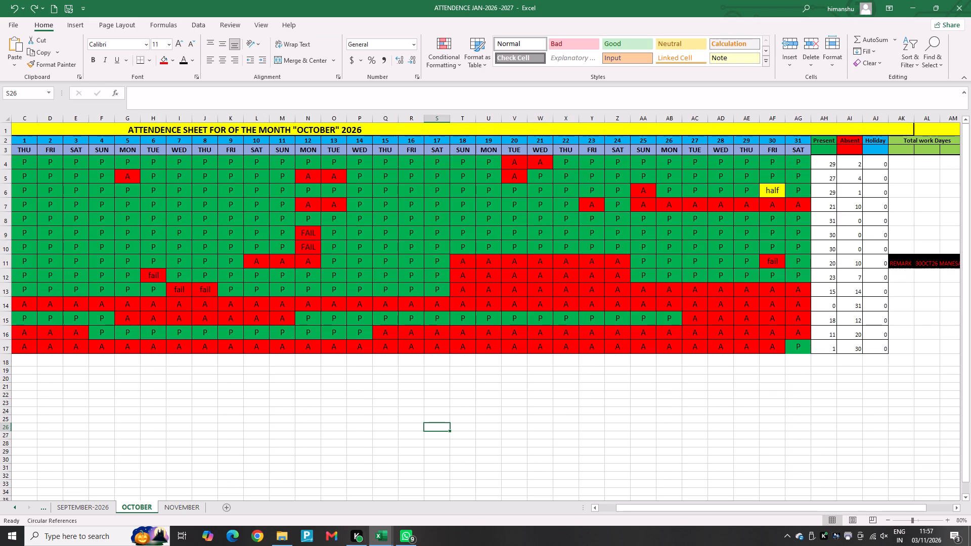
{"action": "left_click", "coordinate": [686, 297]}
{"action": "key", "text": "Left"}
{"action": "key", "text": "Left"}
{"action": "key", "text": "Left"}
{"action": "key", "text": "Left"}
{"action": "key", "text": "Left"}
{"action": "key", "text": "Left"}
{"action": "key", "text": "Left"}
{"action": "key", "text": "Left"}
{"action": "key", "text": "Left"}
{"action": "key", "text": "Left"}
{"action": "key", "text": "Left"}
{"action": "key", "text": "Left"}
{"action": "key", "text": "Left"}
{"action": "key", "text": "Left"}
{"action": "key", "text": "Left"}
{"action": "key", "text": "Left"}
{"action": "key", "text": "Left"}
{"action": "key", "text": "Left"}
{"action": "key", "text": "Left"}
{"action": "key", "text": "Left"}
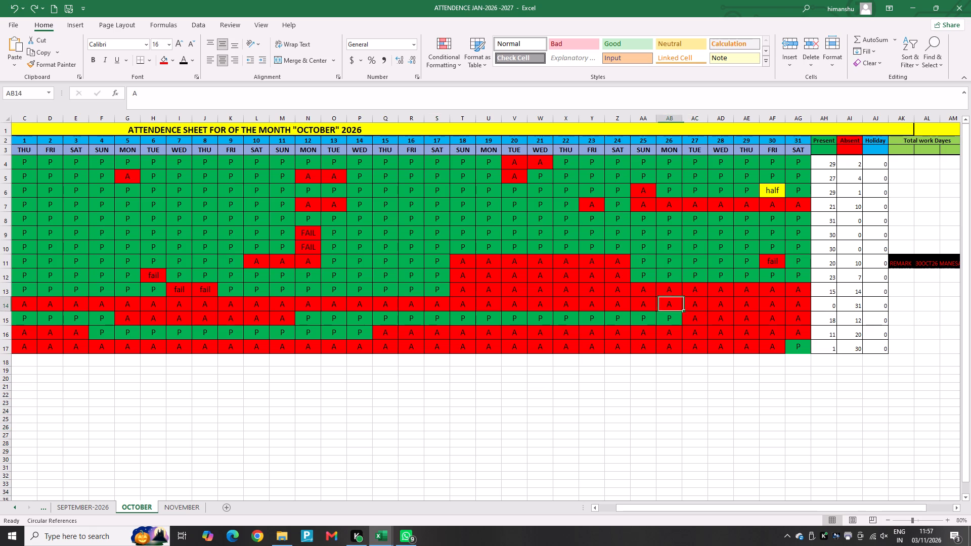
{"action": "key", "text": "Right"}
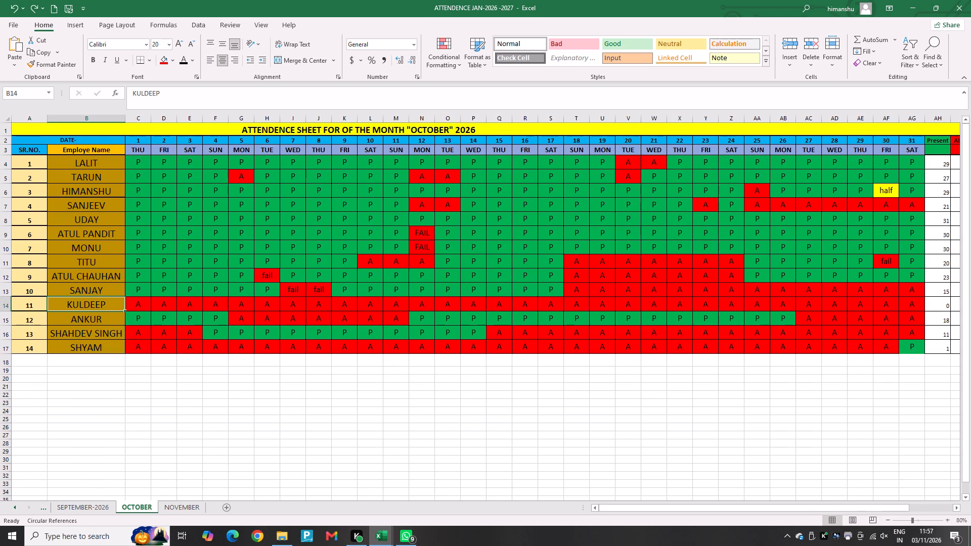
{"action": "key", "text": "Up"}
{"action": "key", "text": "Up"}
{"action": "key", "text": "Right"}
{"action": "key", "text": "Right"}
{"action": "key", "text": "Right"}
{"action": "key", "text": "Right"}
{"action": "key", "text": "Right"}
{"action": "key", "text": "Right"}
{"action": "key", "text": "Right"}
{"action": "key", "text": "Right"}
{"action": "key", "text": "Right"}
{"action": "key", "text": "Right"}
{"action": "key", "text": "Right"}
{"action": "key", "text": "Right"}
{"action": "key", "text": "Right"}
{"action": "key", "text": "Right"}
{"action": "key", "text": "Right"}
{"action": "key", "text": "Right"}
{"action": "key", "text": "Right"}
{"action": "key", "text": "Right"}
{"action": "key", "text": "Right"}
{"action": "key", "text": "Right"}
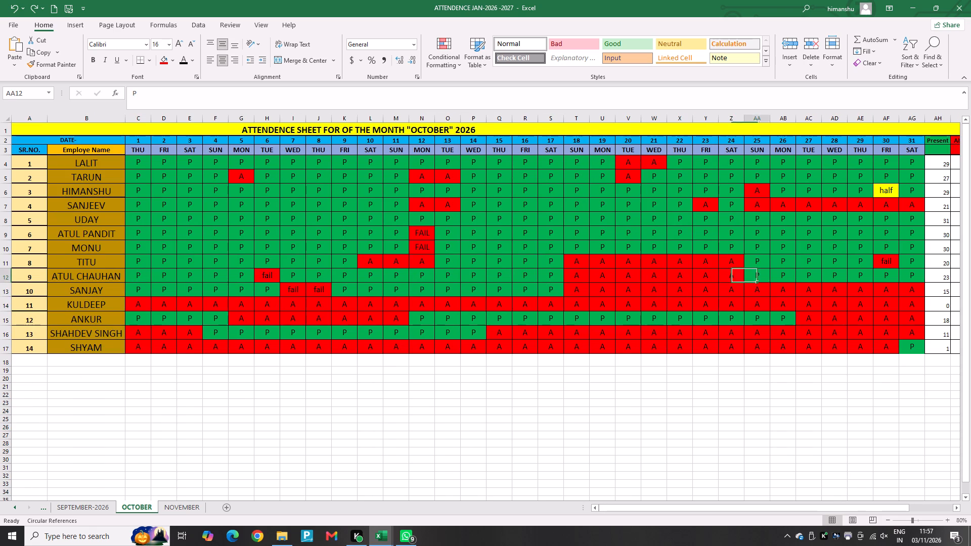
{"action": "key", "text": "Right"}
{"action": "key", "text": "Right"}
{"action": "key", "text": "Right"}
{"action": "key", "text": "Right"}
{"action": "key", "text": "Right"}
{"action": "key", "text": "Right"}
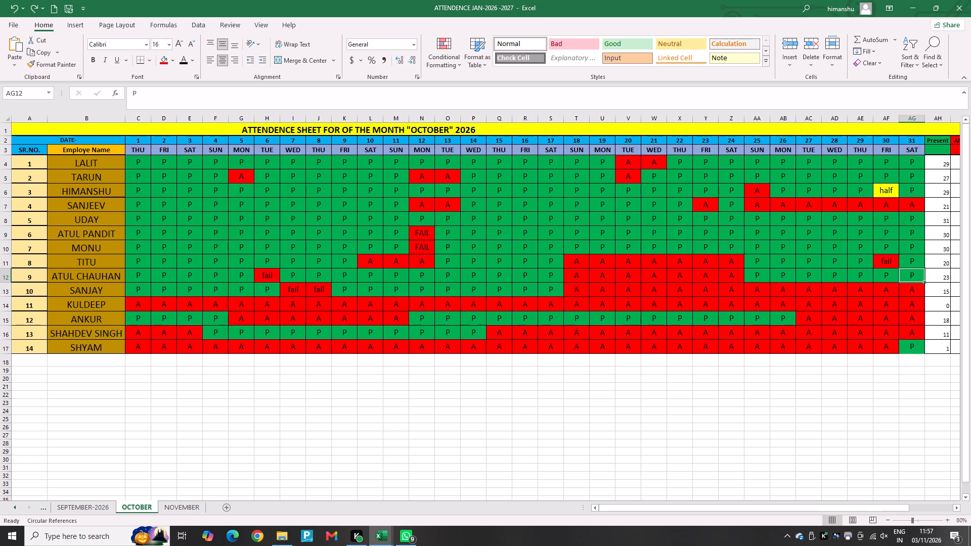
On the NOVEMBER sheet, mark employee no. 9 absent for days 1 to 3 with employee no. 4's red A mark.
{"action": "left_click", "coordinate": [171, 513]}
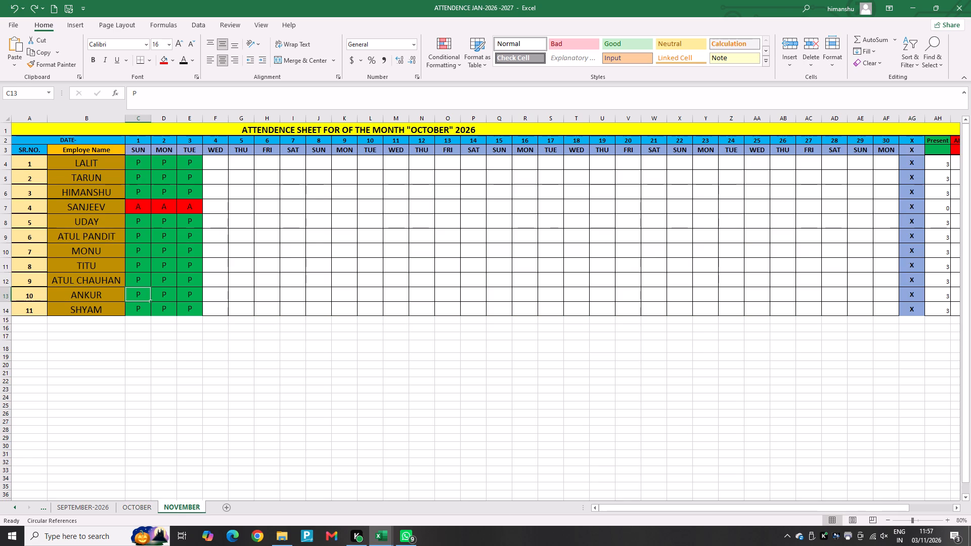
{"action": "left_click", "coordinate": [142, 283]}
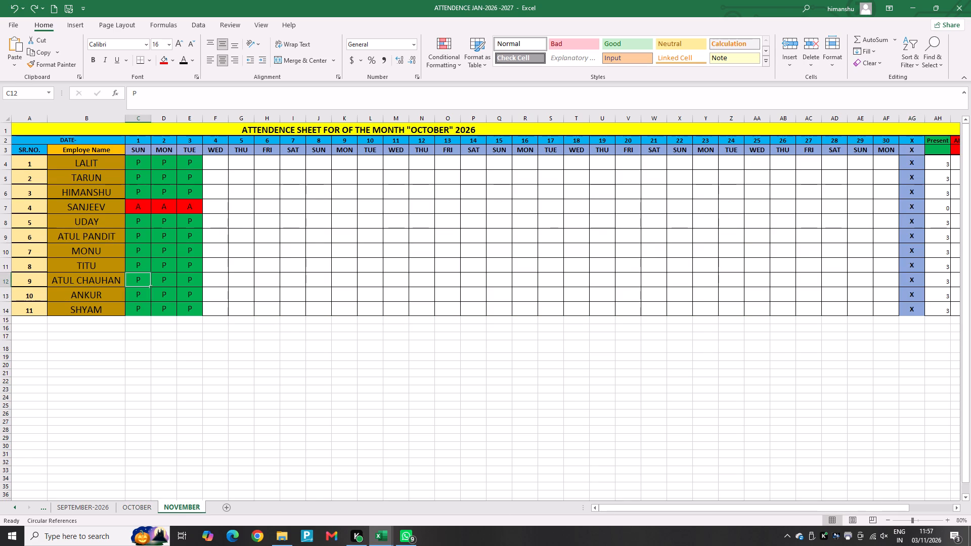
{"action": "left_click", "coordinate": [135, 211]}
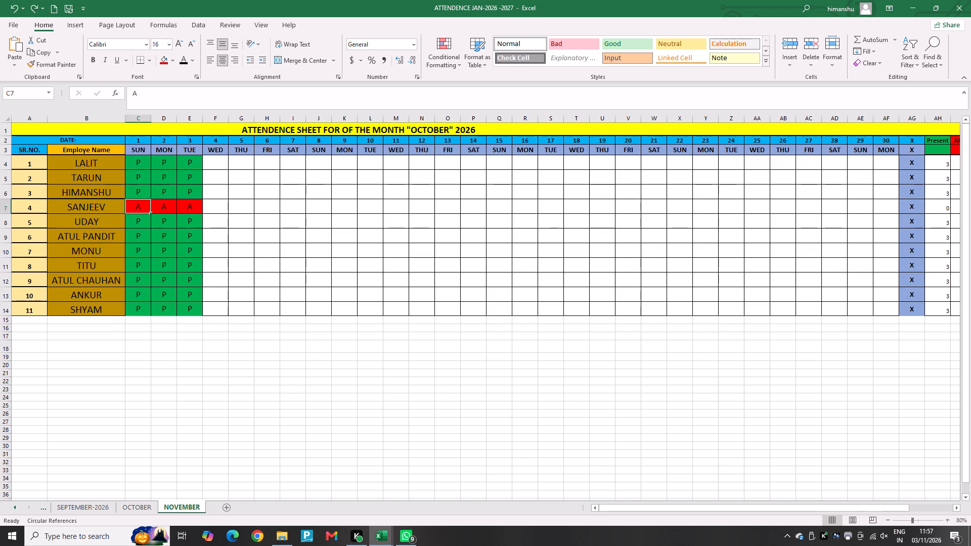
{"action": "key", "text": "ctrl+c"}
{"action": "left_click", "coordinate": [141, 286]}
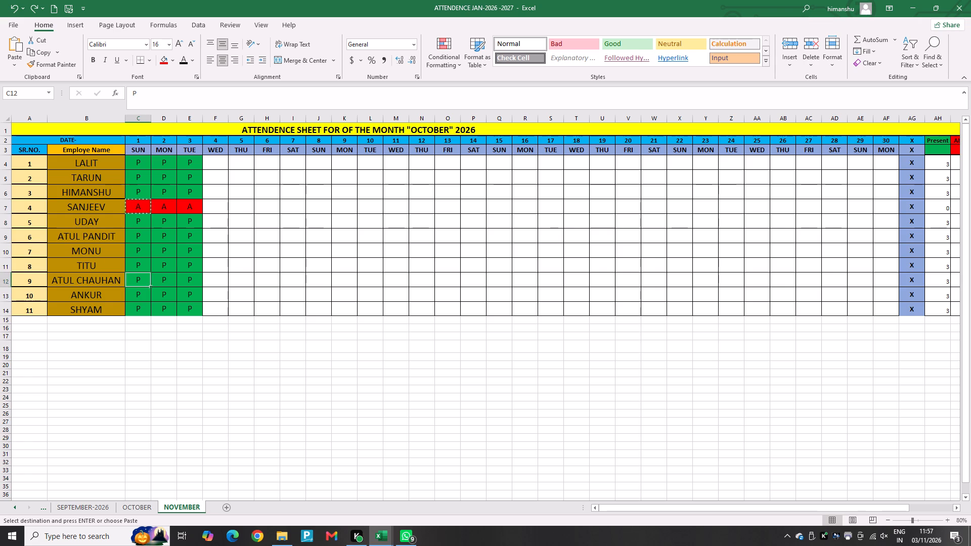
{"action": "key", "text": "ctrl+v"}
{"action": "left_click_drag", "start_coordinate": [150, 285], "coordinate": [182, 286]}
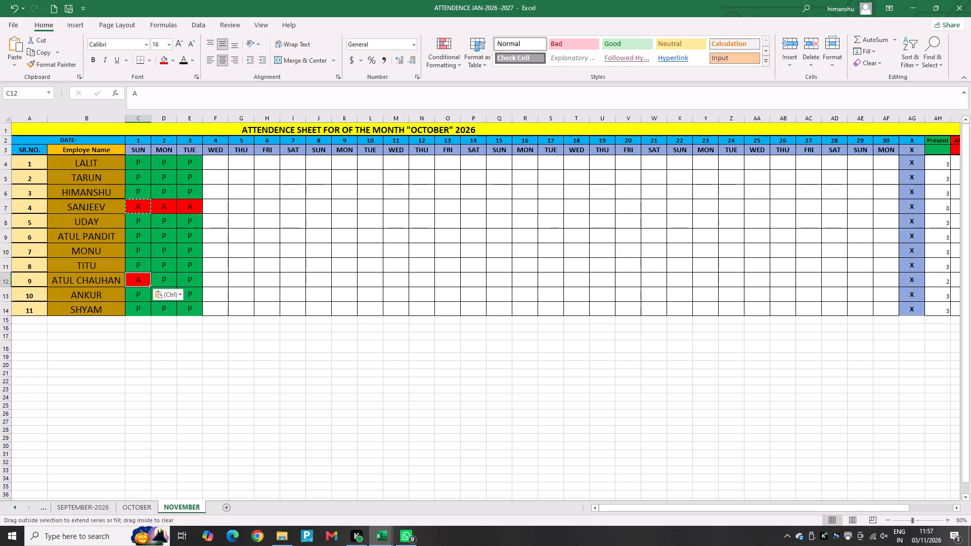
{"action": "left_click_drag", "start_coordinate": [182, 286], "coordinate": [199, 283]}
{"action": "left_click", "coordinate": [243, 283]}
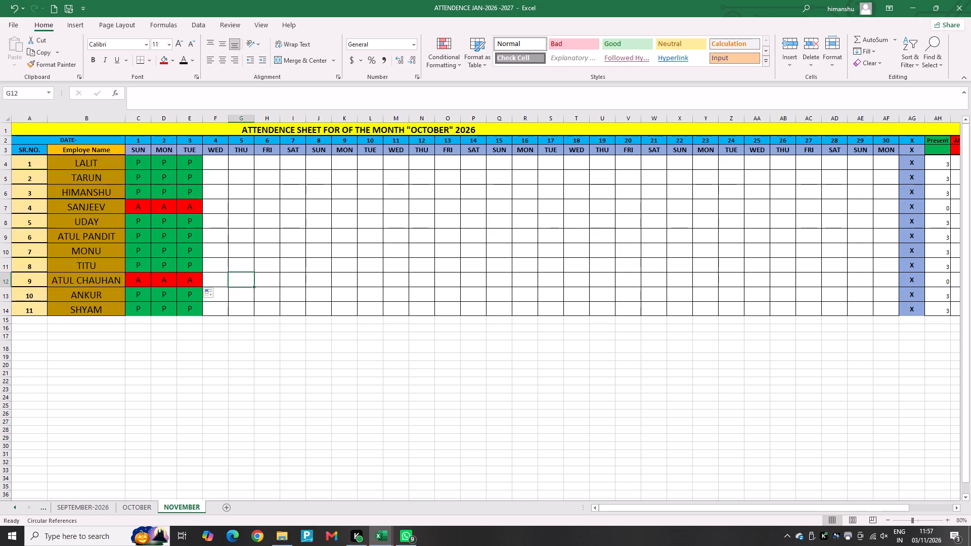
Save the attendance workbook.
{"action": "key", "text": "ctrl+s"}
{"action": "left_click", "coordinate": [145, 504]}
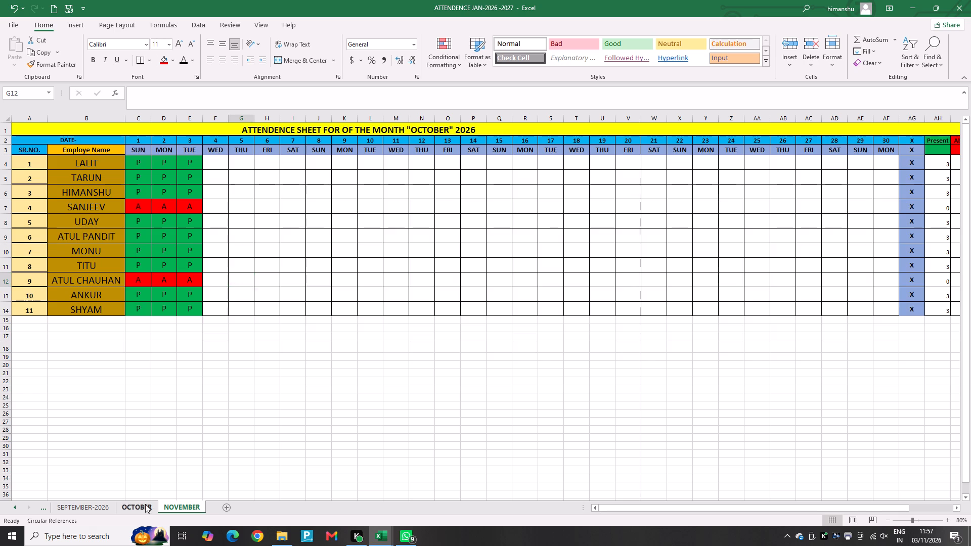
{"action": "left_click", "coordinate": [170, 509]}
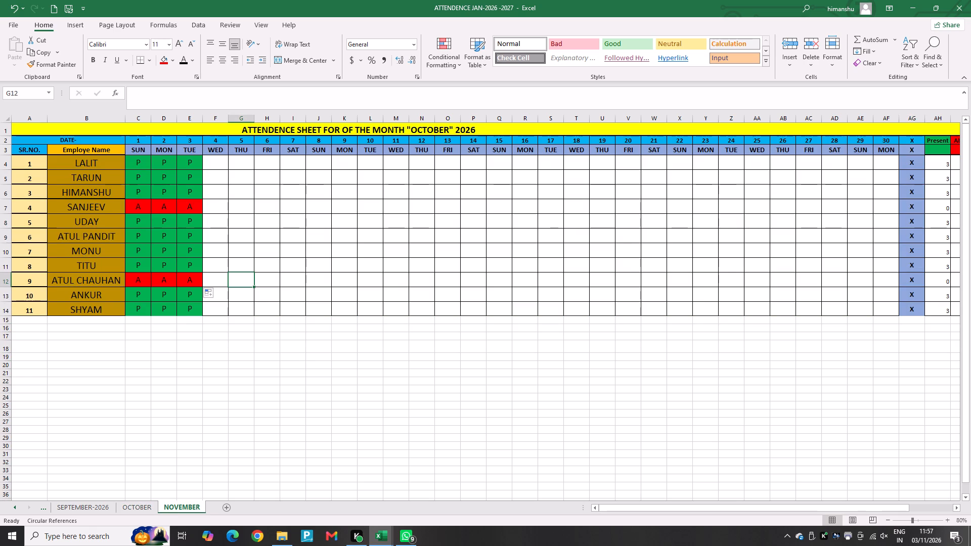
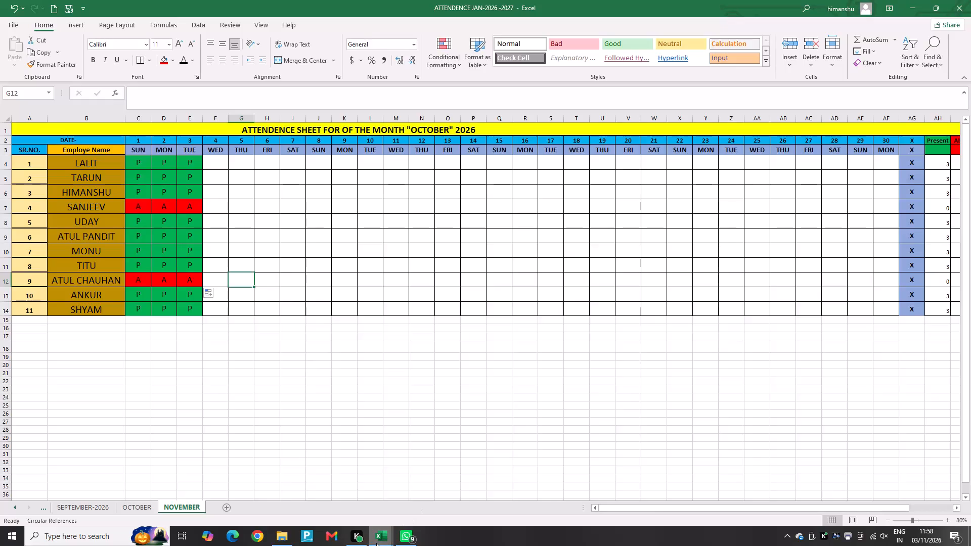
Switch to the STAFF ADVANCE salary management workbook and look over the AMAN settlement sheet's daily entries.
{"action": "left_click", "coordinate": [376, 543]}
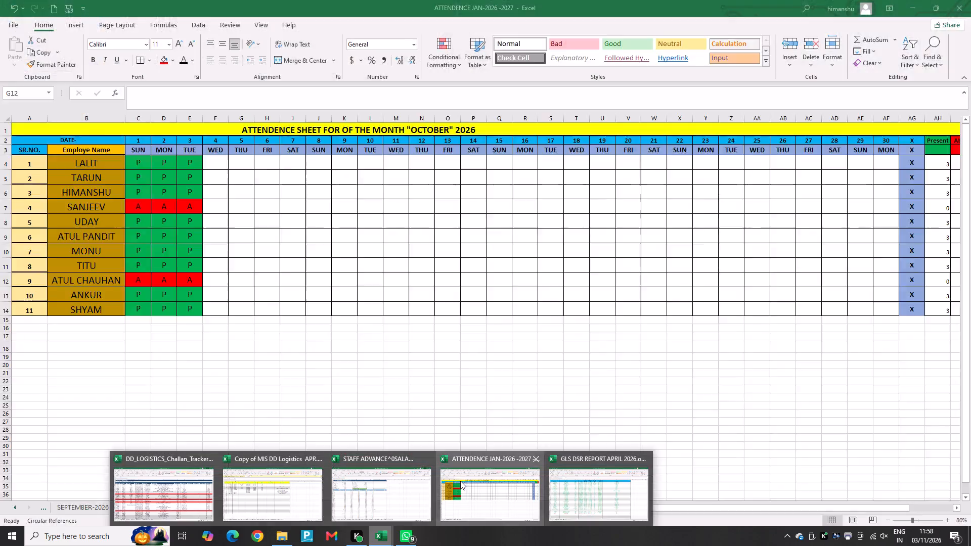
{"action": "left_click", "coordinate": [393, 480]}
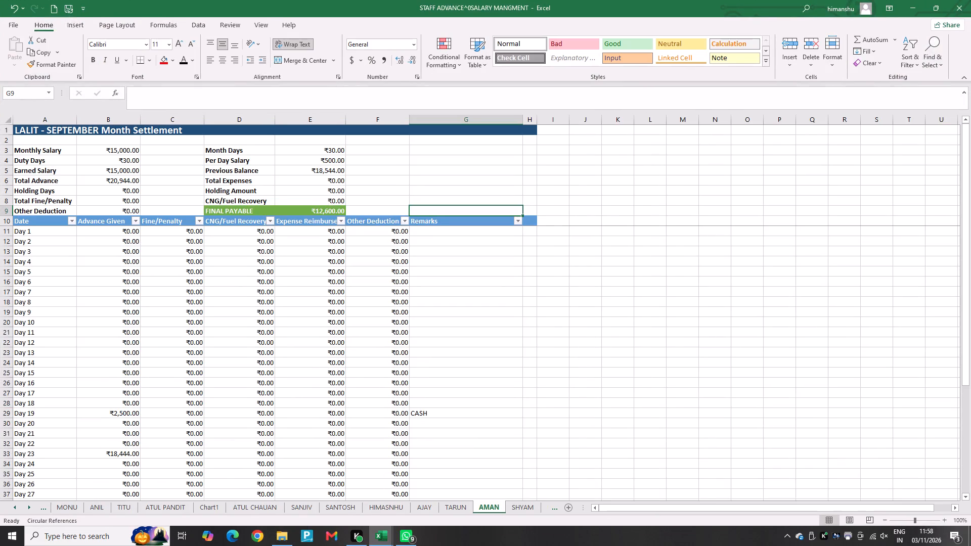
{"action": "scroll", "coordinate": [350, 452], "scroll_direction": "down", "scroll_amount": 2}
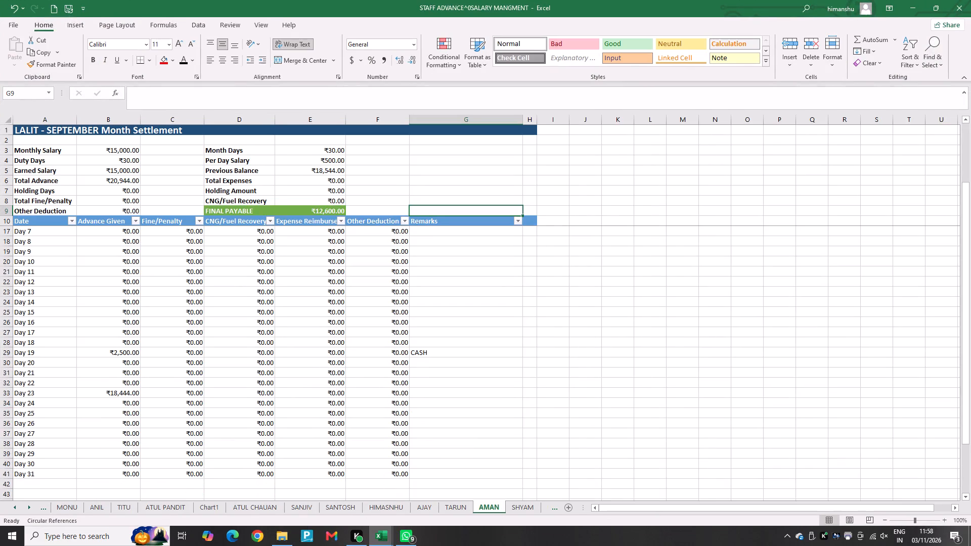
{"action": "scroll", "coordinate": [104, 414], "scroll_direction": "up", "scroll_amount": 6}
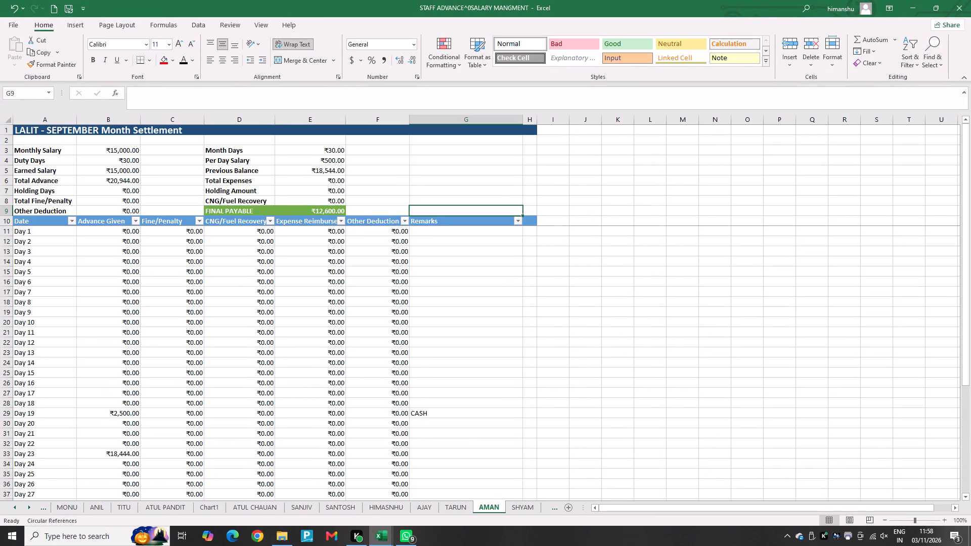
{"action": "left_click", "coordinate": [30, 233]}
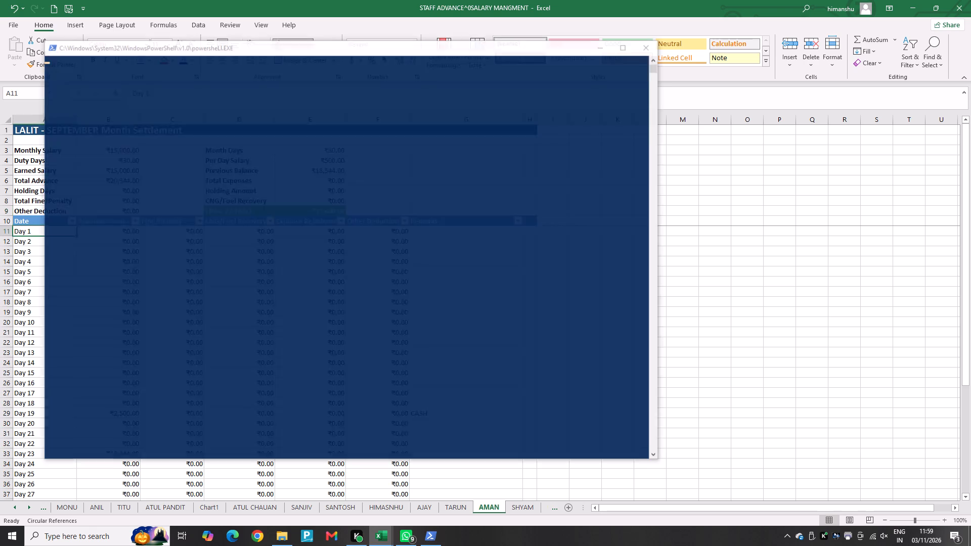
{"action": "left_click", "coordinate": [638, 43]}
On the AMAN sheet, enter an expense reimbursement of 200 for Day 28.
{"action": "scroll", "coordinate": [460, 340], "scroll_direction": "down", "scroll_amount": 1}
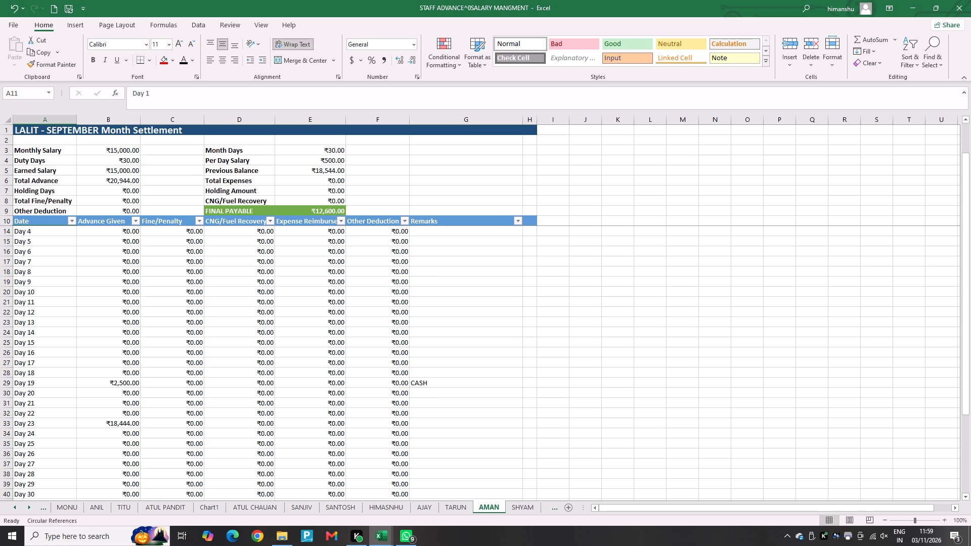
{"action": "left_click", "coordinate": [113, 472]}
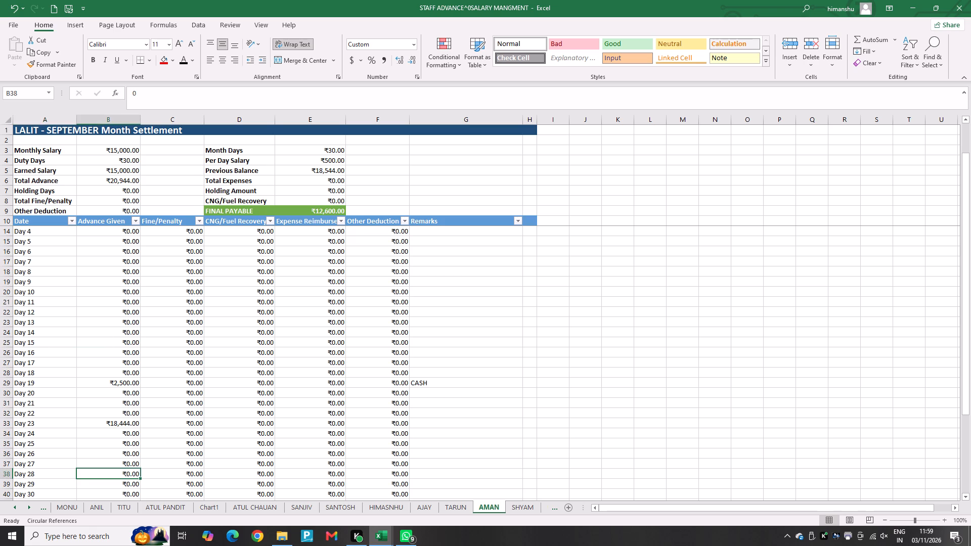
{"action": "left_click", "coordinate": [324, 476]}
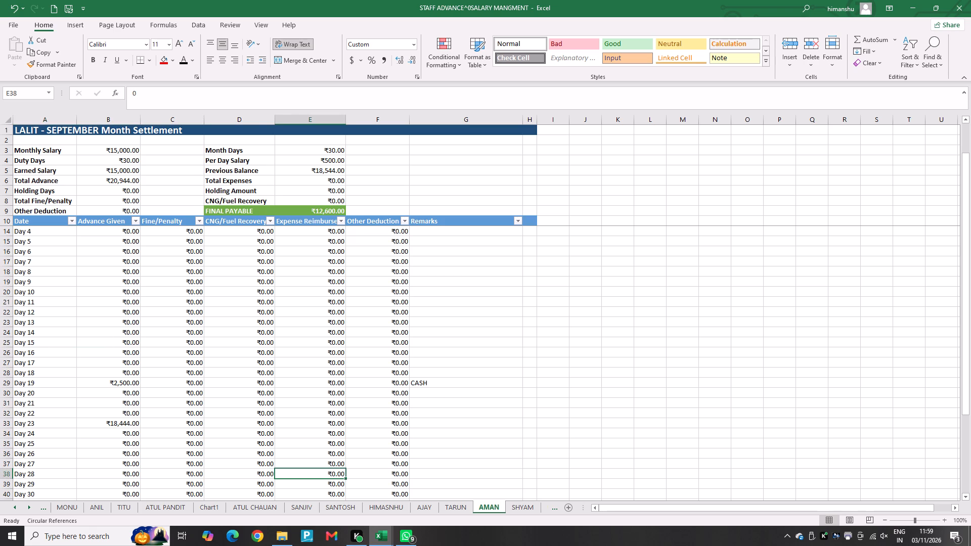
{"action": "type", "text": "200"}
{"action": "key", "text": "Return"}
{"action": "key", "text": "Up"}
Enter "4402 washing pick-up" as the Day 28 remark.
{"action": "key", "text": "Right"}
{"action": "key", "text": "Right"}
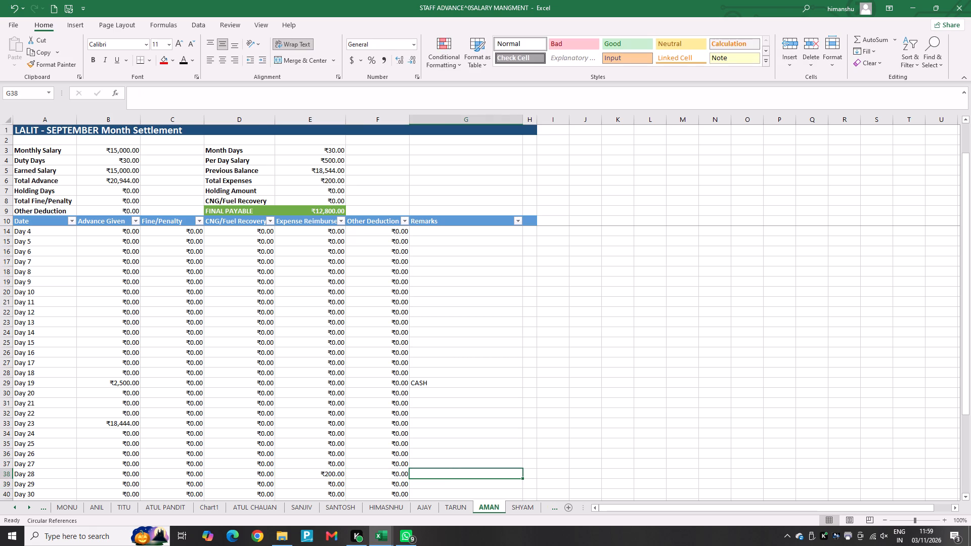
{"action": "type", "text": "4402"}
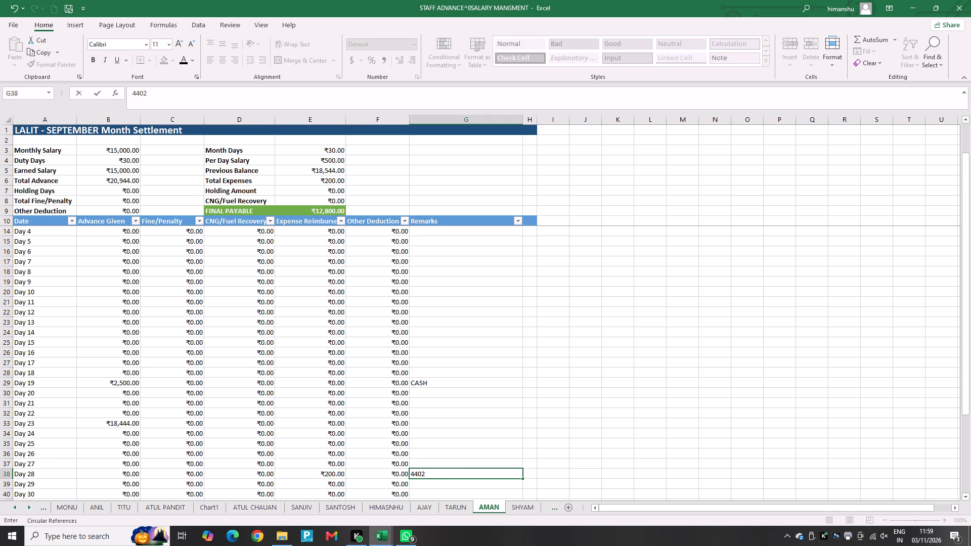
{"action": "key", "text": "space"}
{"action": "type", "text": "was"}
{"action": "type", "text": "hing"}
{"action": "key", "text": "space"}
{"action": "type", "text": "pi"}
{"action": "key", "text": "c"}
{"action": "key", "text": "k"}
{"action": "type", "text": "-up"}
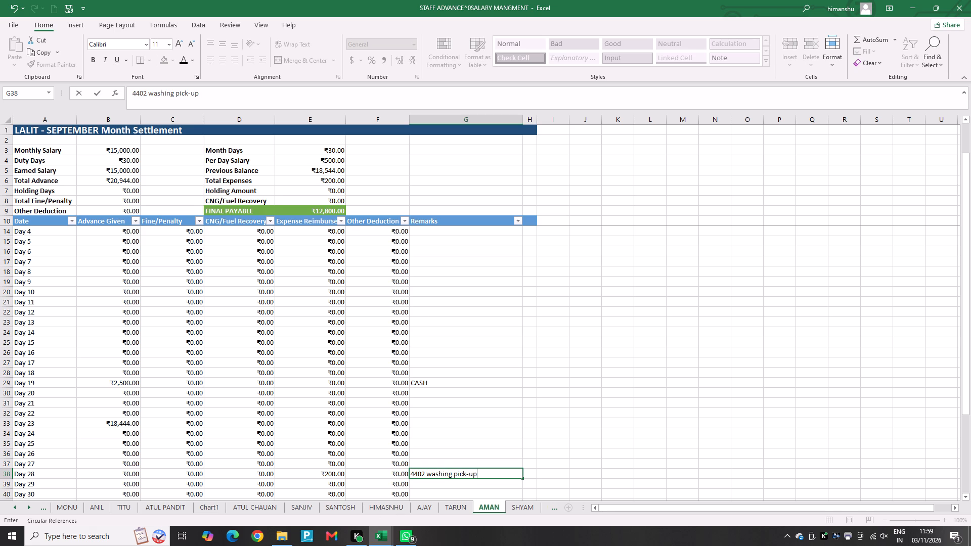
Enter an expense reimbursement of 500 for Day 23.
{"action": "left_click", "coordinate": [90, 420]}
{"action": "left_click", "coordinate": [313, 423]}
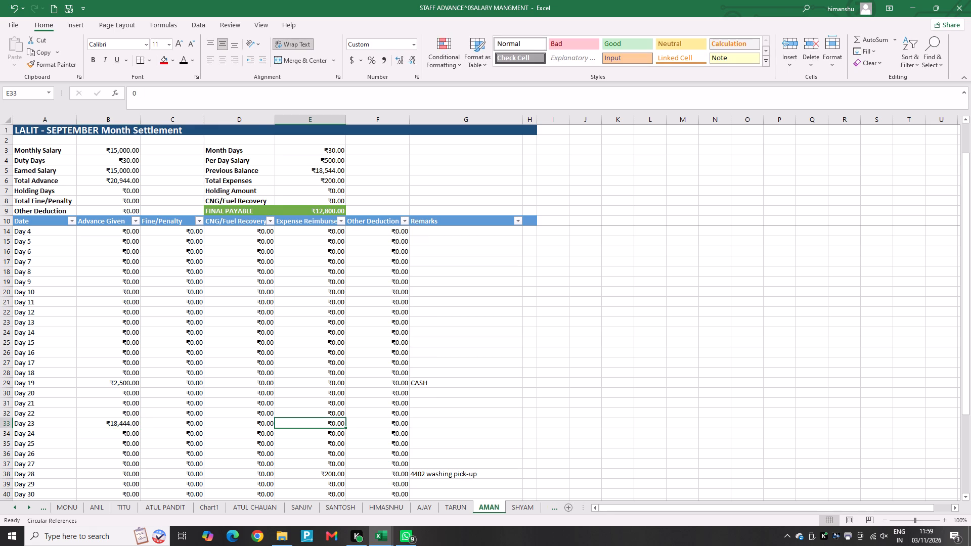
{"action": "type", "text": "500"}
{"action": "key", "text": "Right"}
Enter "CASH given to ankur" as the Day 23 remark.
{"action": "key", "text": "Right"}
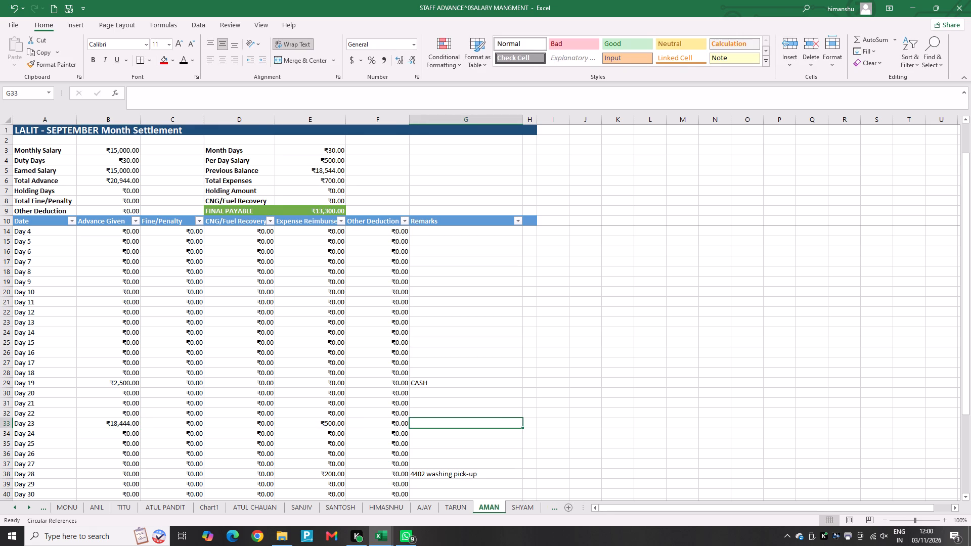
{"action": "key", "text": "3"}
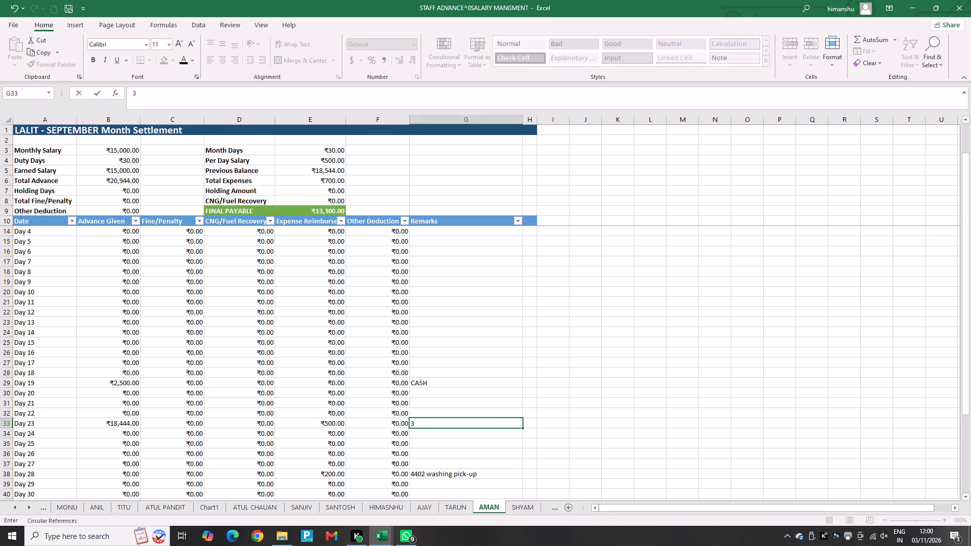
{"action": "key", "text": "BackSpace"}
{"action": "type", "text": "23"}
{"action": "key", "text": "BackSpace"}
{"action": "key", "text": "BackSpace"}
{"action": "type", "text": "cas"}
{"action": "key", "text": "Right"}
{"action": "key", "text": "Left"}
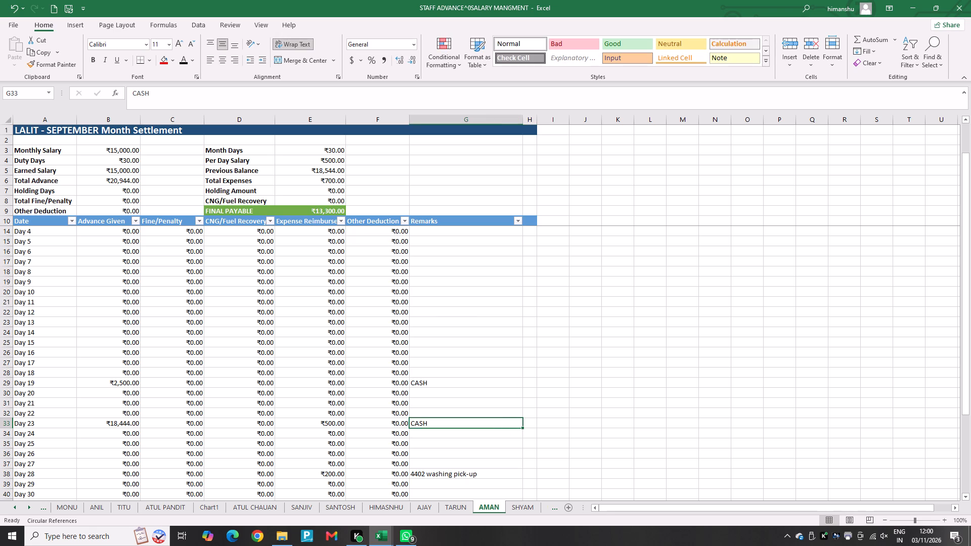
{"action": "left_click", "coordinate": [447, 418]}
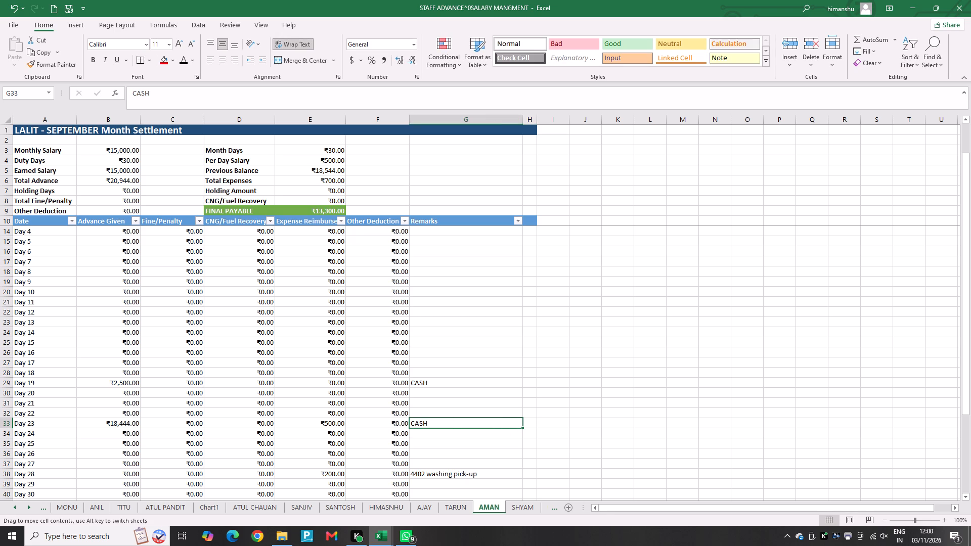
{"action": "double_click", "coordinate": [448, 424]}
{"action": "key", "text": "space"}
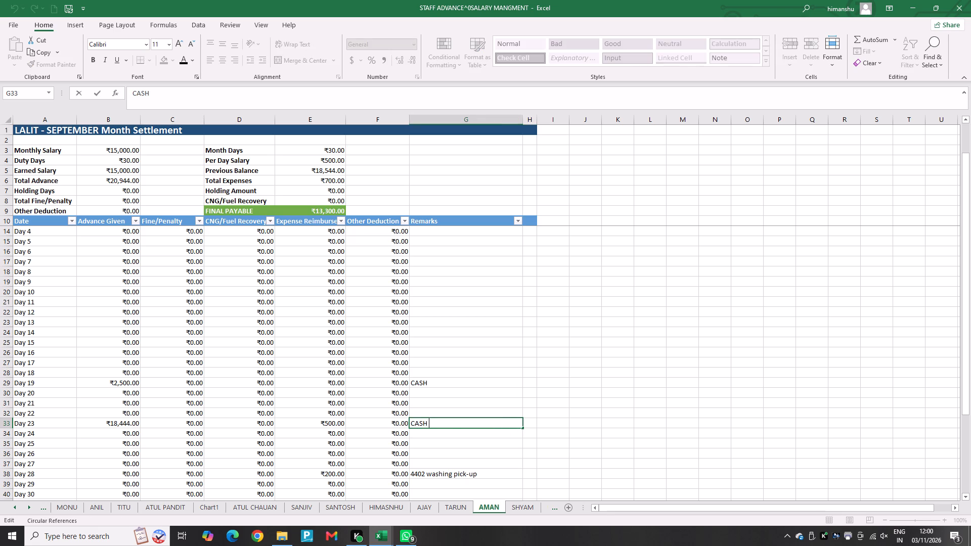
{"action": "type", "text": "gi"}
{"action": "type", "text": "ven to"}
{"action": "key", "text": "space"}
{"action": "type", "text": "ankur"}
{"action": "key", "text": "Return"}
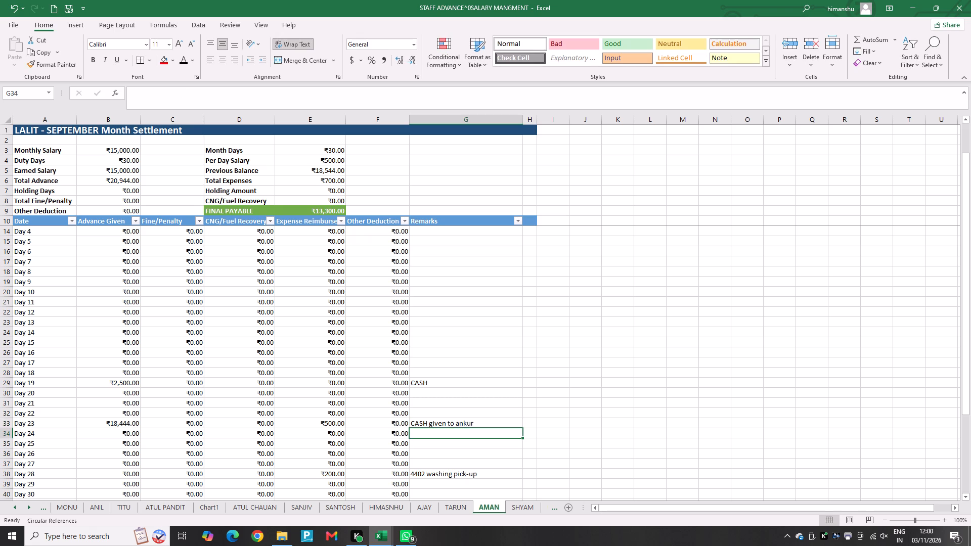
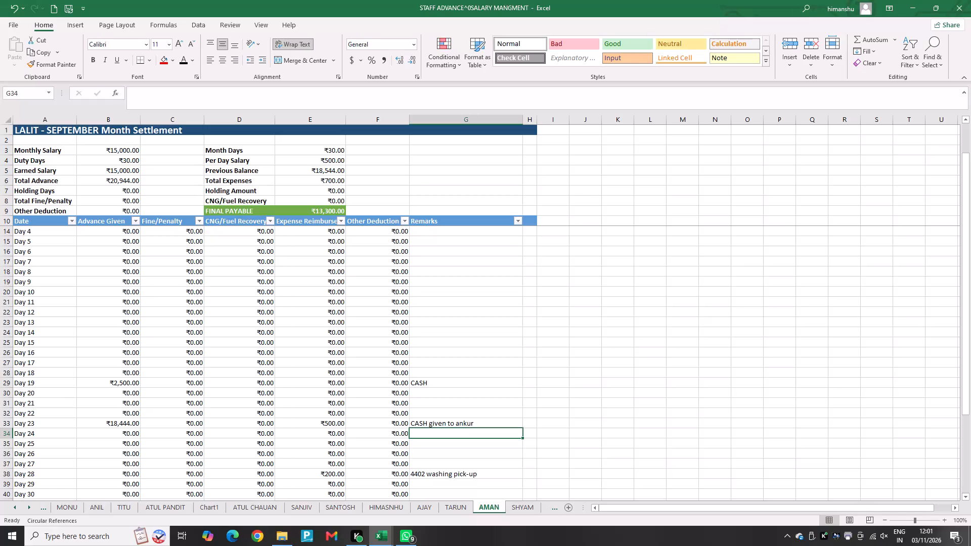
Enter an expense reimbursement of 100 for Day 17 on the AMAN sheet.
{"action": "left_click", "coordinate": [111, 359]}
{"action": "left_click", "coordinate": [336, 361]}
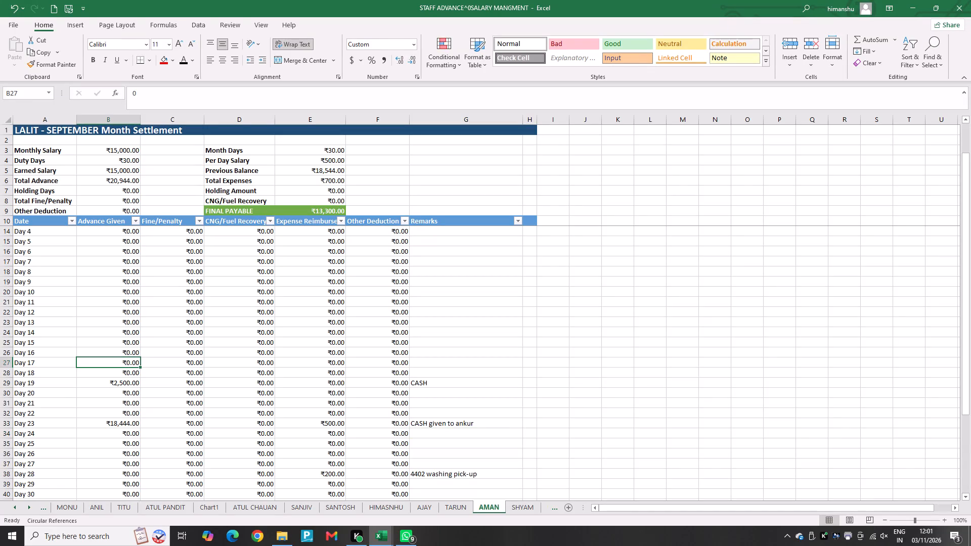
{"action": "type", "text": "100"}
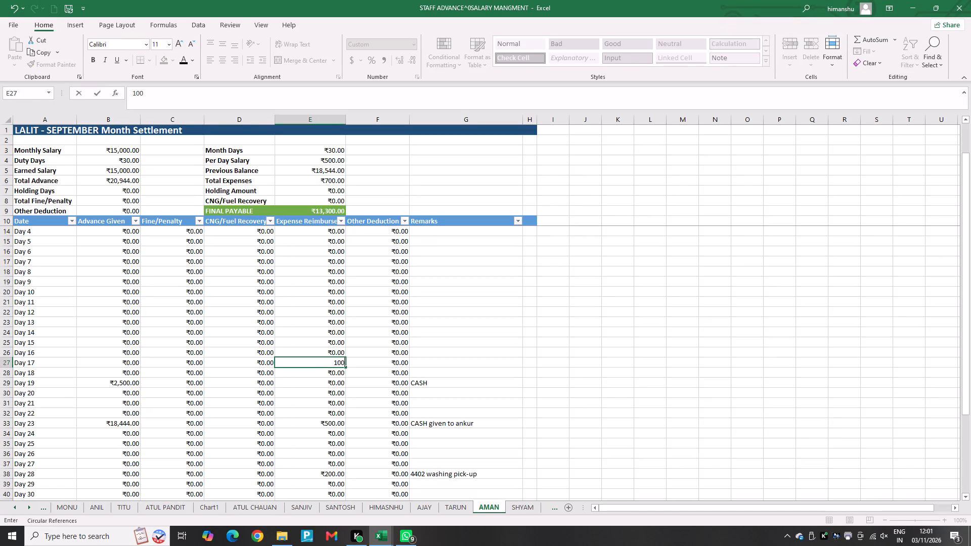
{"action": "key", "text": "Right"}
Enter "sanjiv upi" as the Day 17 remark.
{"action": "key", "text": "Right"}
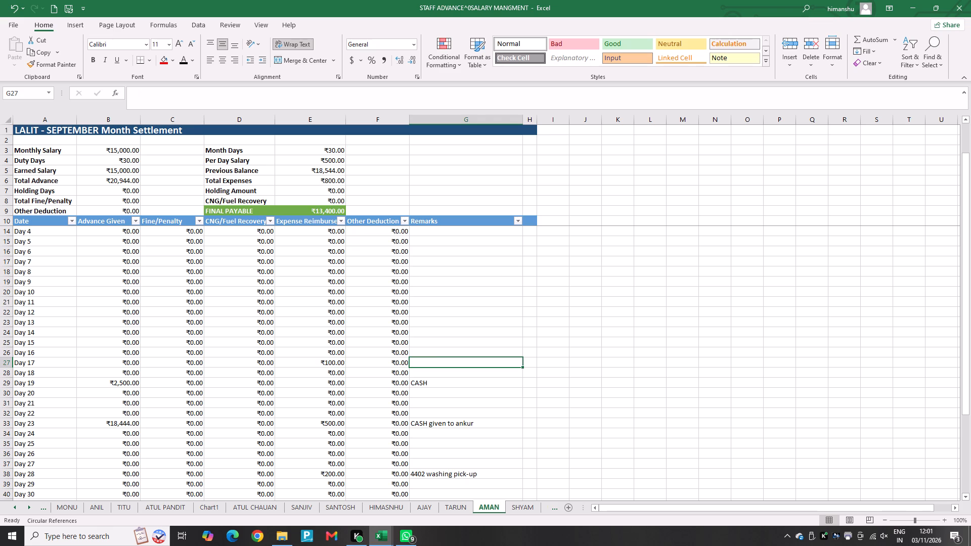
{"action": "key", "text": "a"}
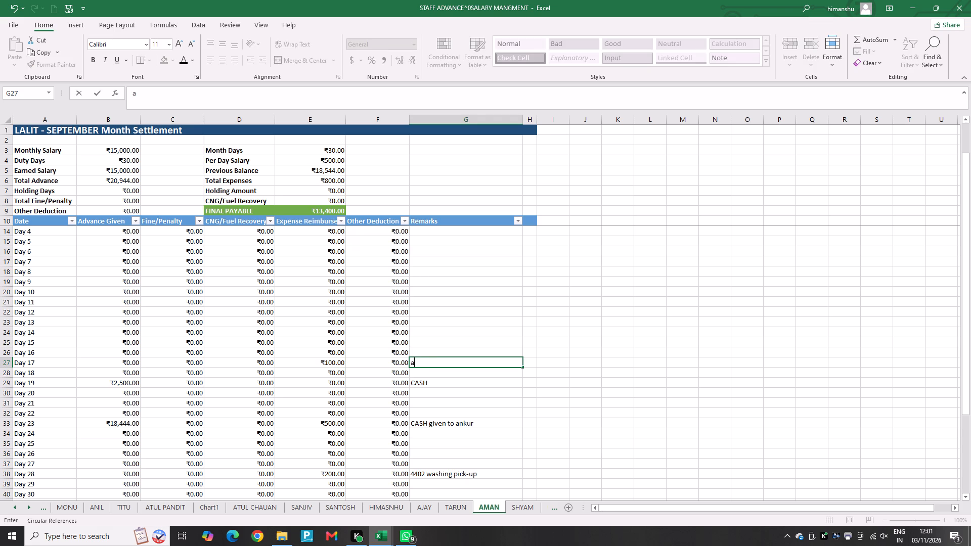
{"action": "key", "text": "BackSpace"}
{"action": "type", "text": "sanjiv"}
{"action": "key", "text": "space"}
{"action": "type", "text": "upi"}
Enter an expense reimbursement of 503 for Day 16 on the AMAN sheet.
{"action": "left_click", "coordinate": [98, 350]}
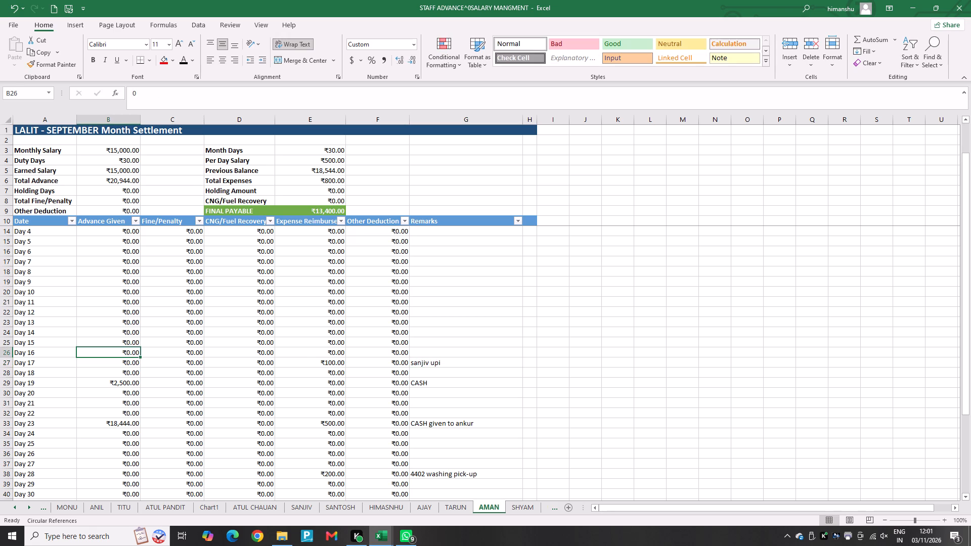
{"action": "left_click", "coordinate": [323, 354]}
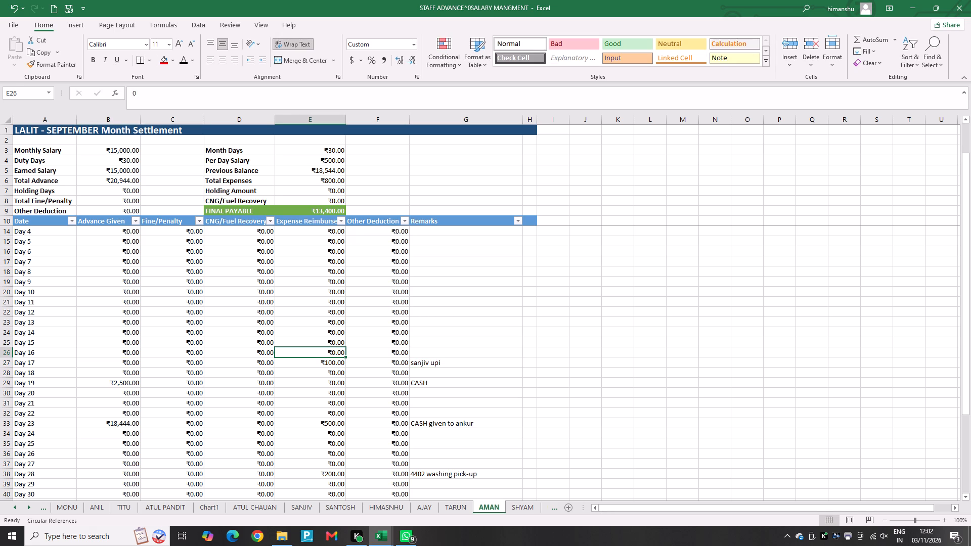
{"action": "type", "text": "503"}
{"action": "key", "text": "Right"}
Enter "fastag reacharge 4402" as the Day 16 remark.
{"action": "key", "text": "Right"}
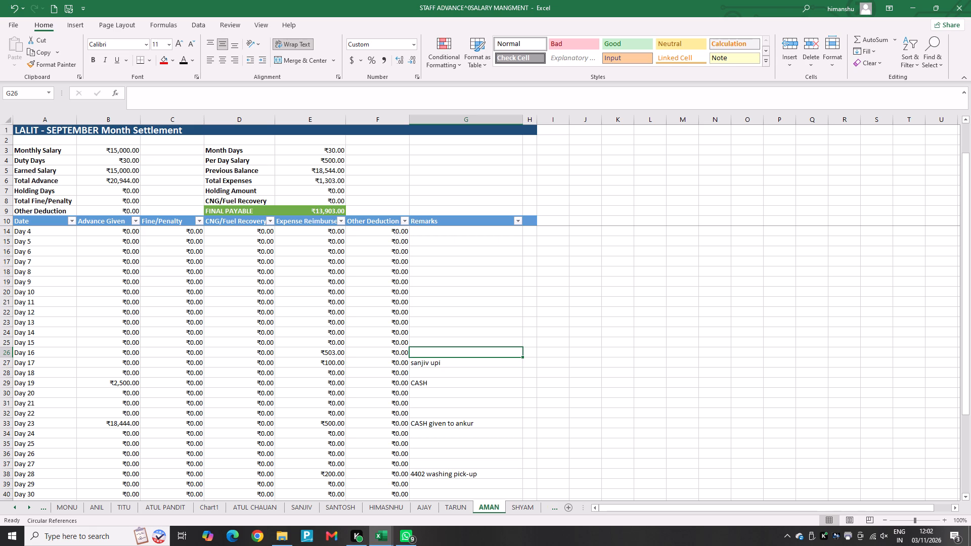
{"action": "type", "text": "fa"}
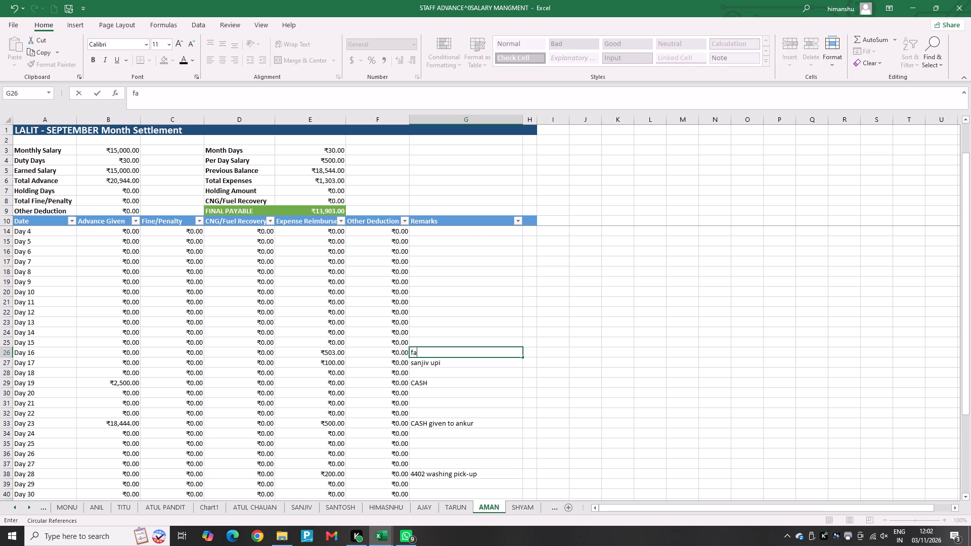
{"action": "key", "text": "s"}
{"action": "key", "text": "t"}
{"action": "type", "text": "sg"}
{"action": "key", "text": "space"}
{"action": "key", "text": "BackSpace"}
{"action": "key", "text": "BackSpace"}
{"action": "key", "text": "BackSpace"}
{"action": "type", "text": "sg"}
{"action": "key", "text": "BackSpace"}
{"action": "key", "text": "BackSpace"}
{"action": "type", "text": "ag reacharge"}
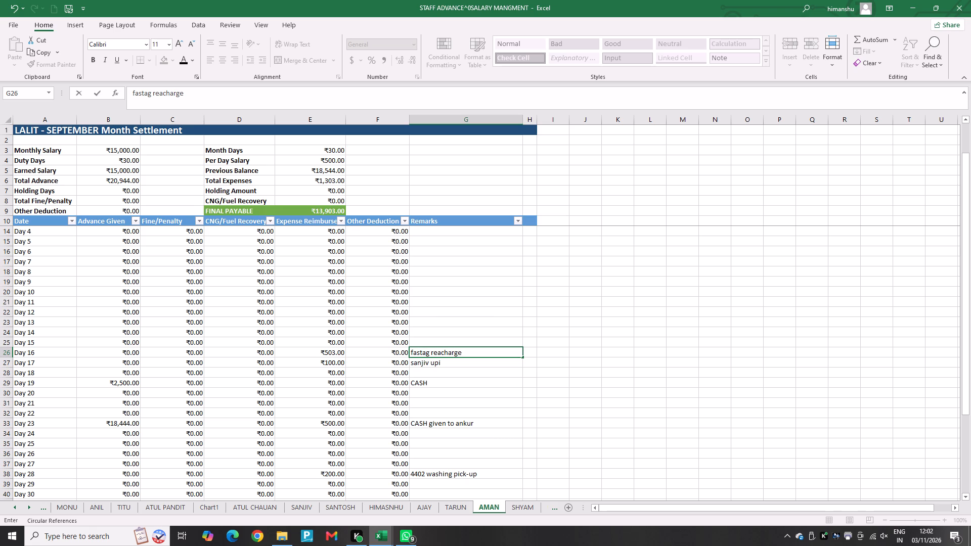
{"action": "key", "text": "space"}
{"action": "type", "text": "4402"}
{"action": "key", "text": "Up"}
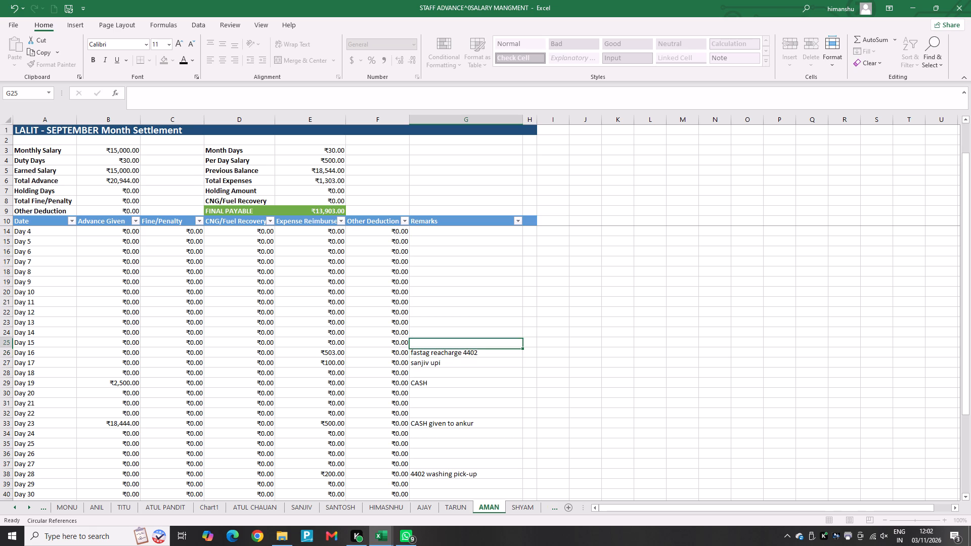
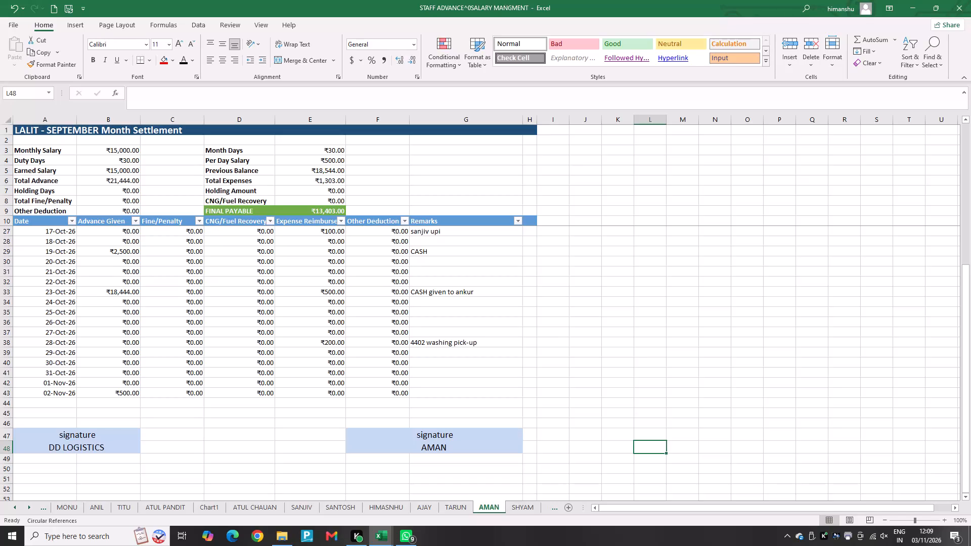
Enter an expense reimbursement of 503 for 08-Oct-26 on the AMAN sheet.
{"action": "scroll", "coordinate": [291, 337], "scroll_direction": "up", "scroll_amount": 4}
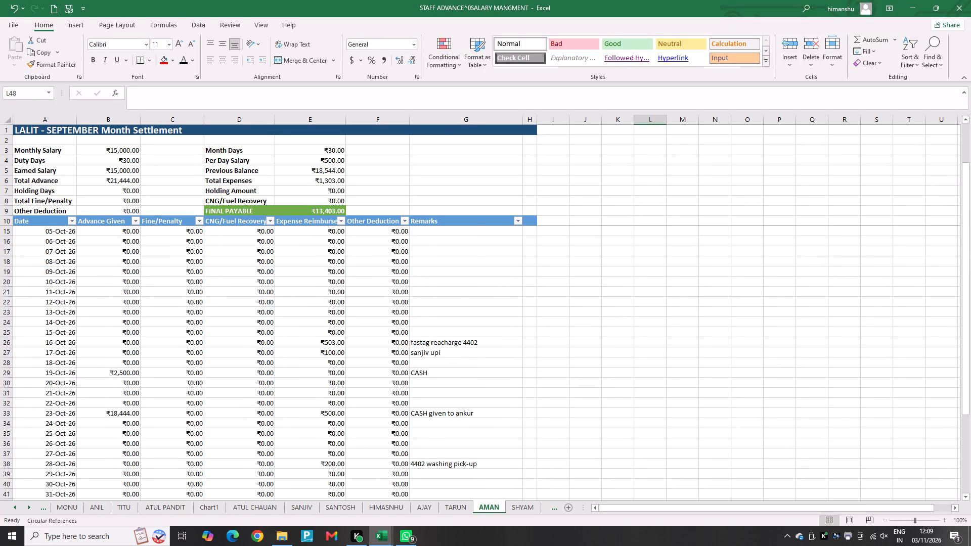
{"action": "scroll", "coordinate": [304, 325], "scroll_direction": "up", "scroll_amount": 2}
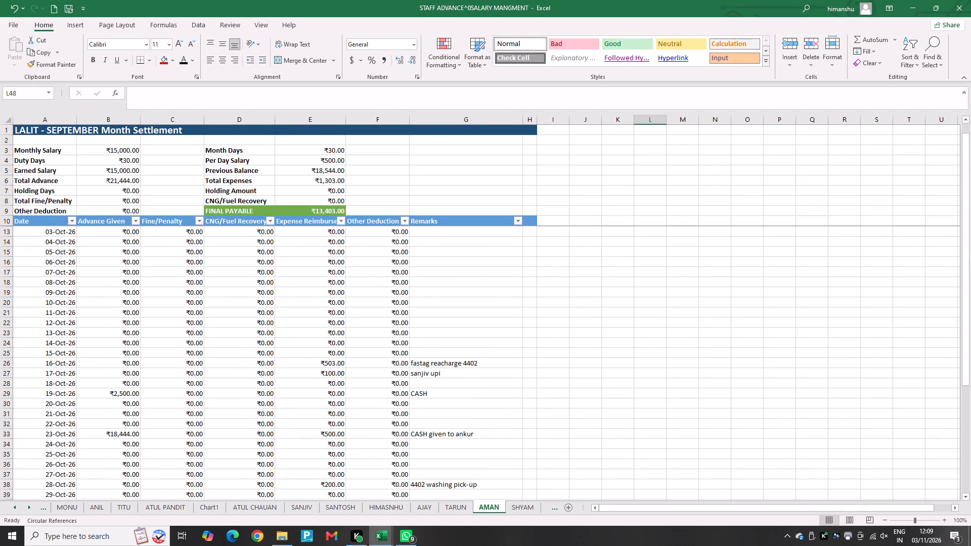
{"action": "left_click", "coordinate": [122, 302]}
{"action": "left_click", "coordinate": [314, 303]}
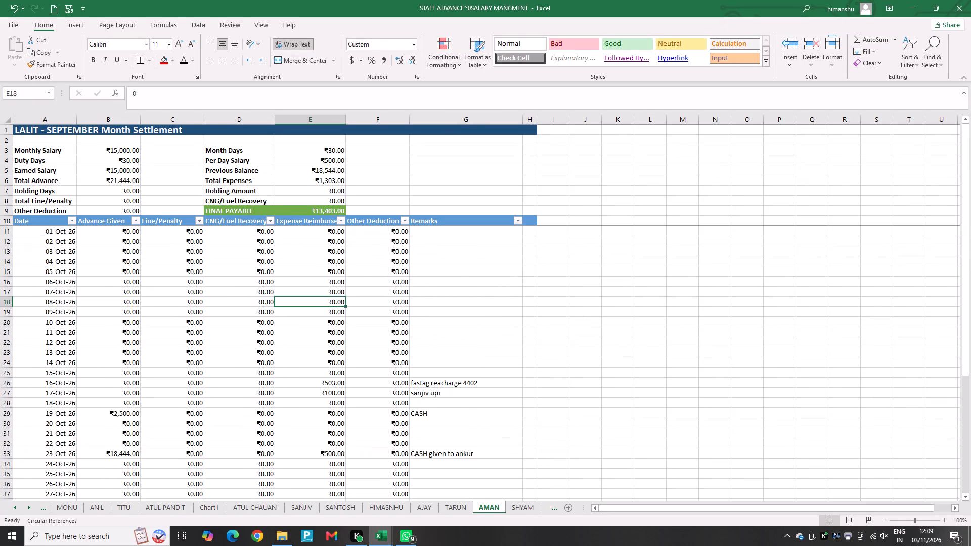
{"action": "type", "text": "503"}
{"action": "key", "text": "Right"}
Enter "2152 FASTAG" as the 08-Oct-26 remark on the AMAN sheet.
{"action": "key", "text": "Right"}
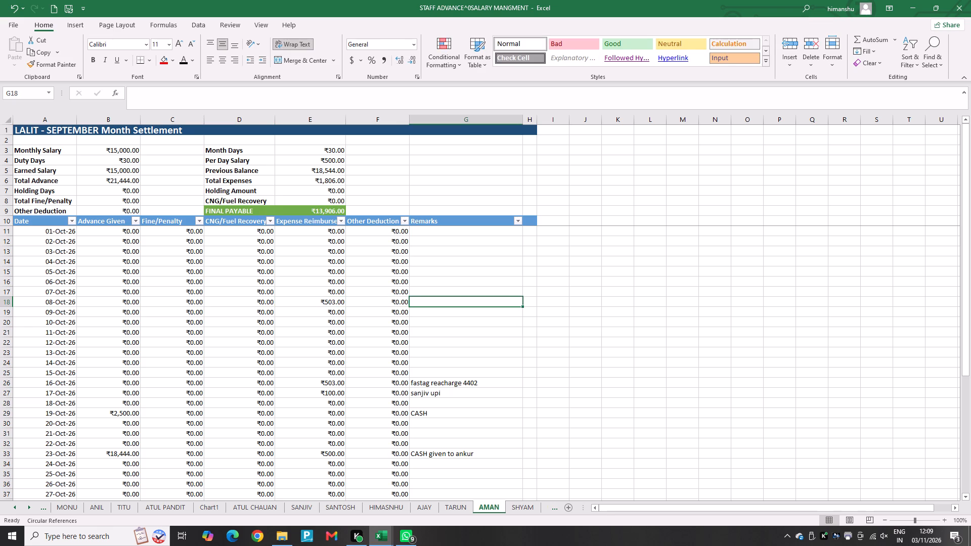
{"action": "type", "text": "21"}
{"action": "type", "text": "52"}
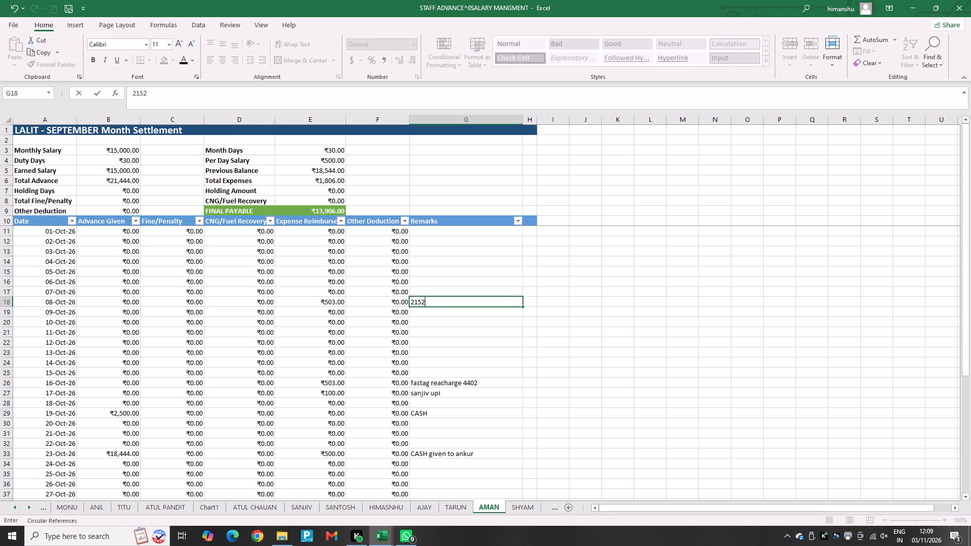
{"action": "key", "text": "Right"}
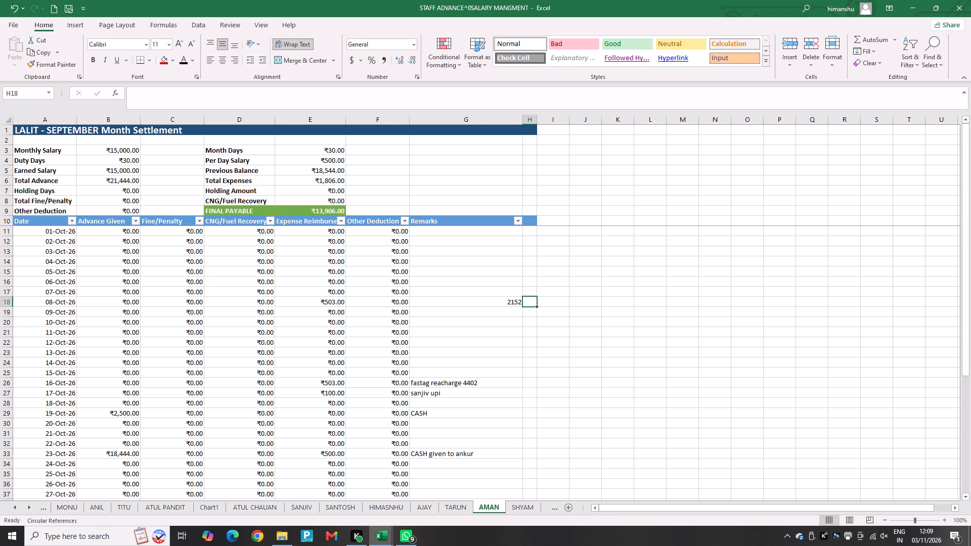
{"action": "double_click", "coordinate": [435, 306]}
{"action": "double_click", "coordinate": [498, 299]}
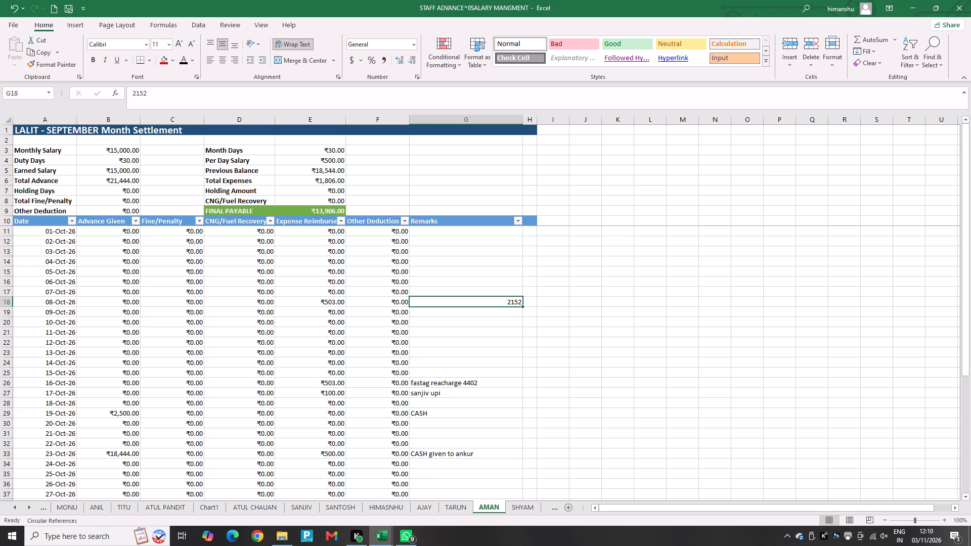
{"action": "double_click", "coordinate": [519, 300]}
{"action": "key", "text": "Right"}
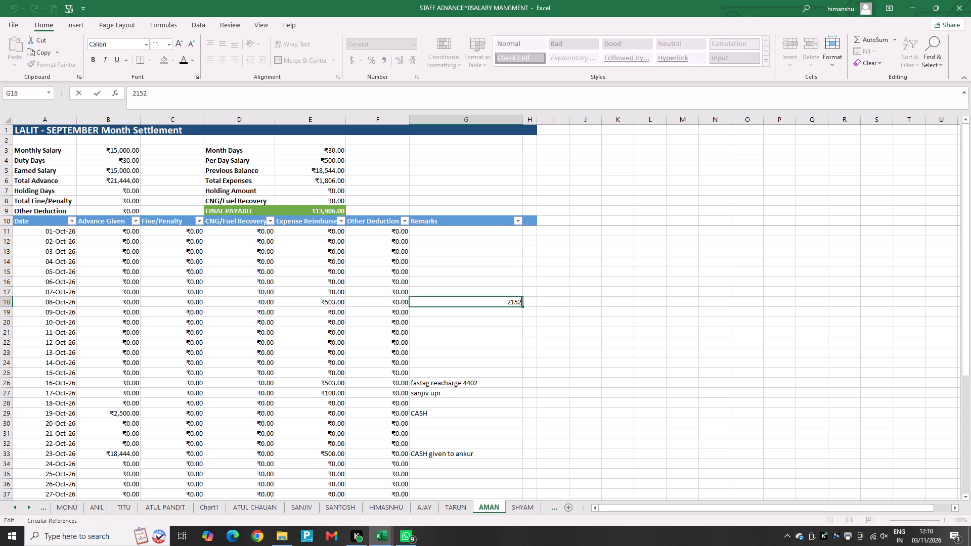
{"action": "key", "text": "space"}
{"action": "type", "text": "FASRT"}
{"action": "key", "text": "BackSpace"}
{"action": "key", "text": "BackSpace"}
{"action": "type", "text": "TAG"}
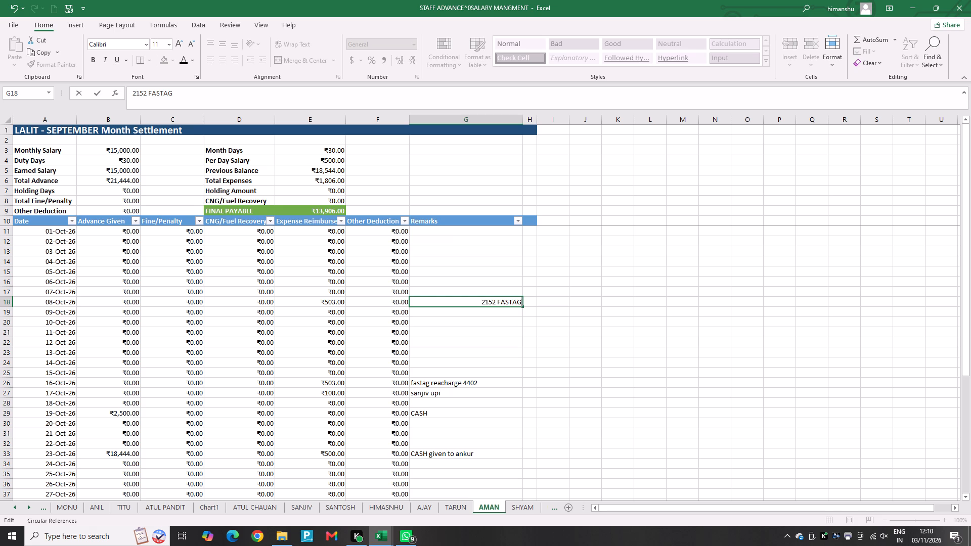
{"action": "key", "text": "Return"}
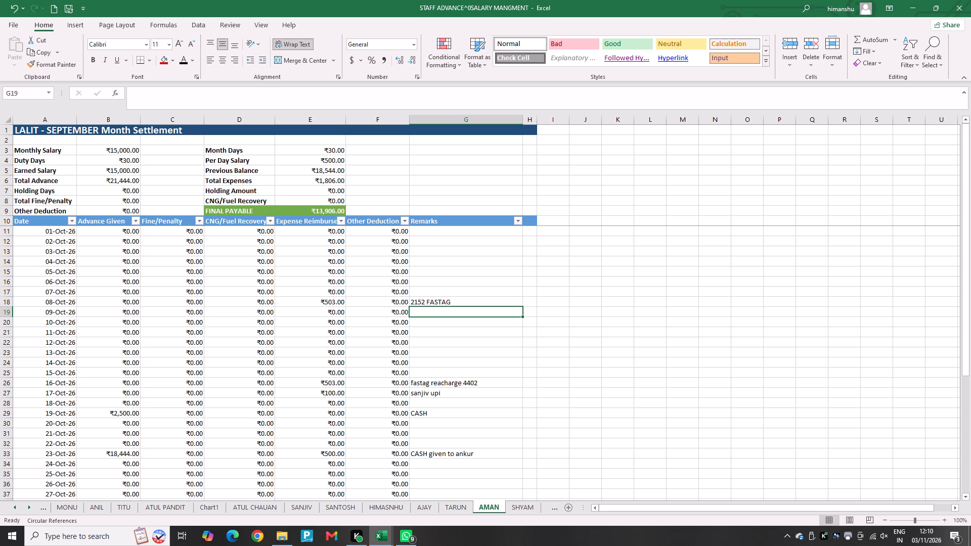
Switch to the Copy of MIS DD Logistics workbook and examine the October 2026 advance entries on the MONU sheet.
{"action": "left_click", "coordinate": [378, 536]}
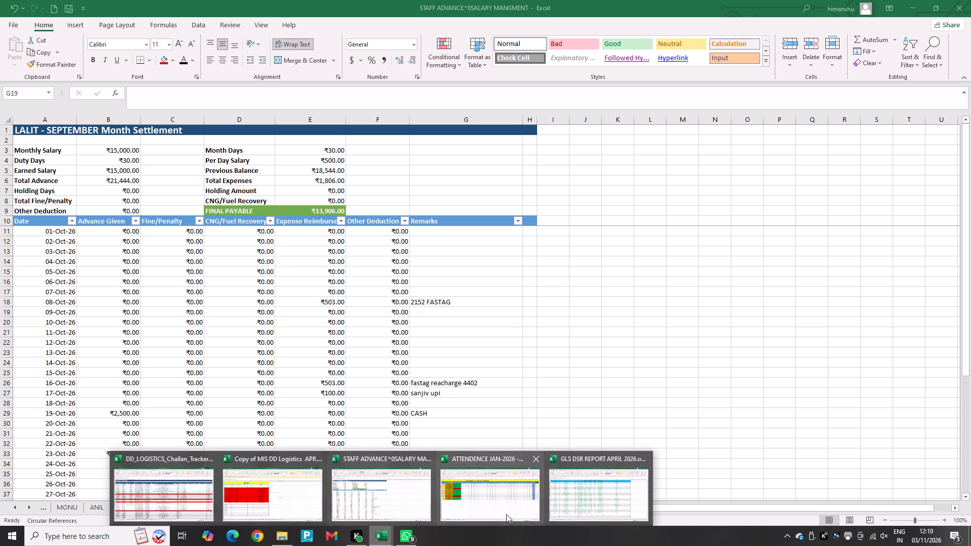
{"action": "left_click", "coordinate": [293, 513]}
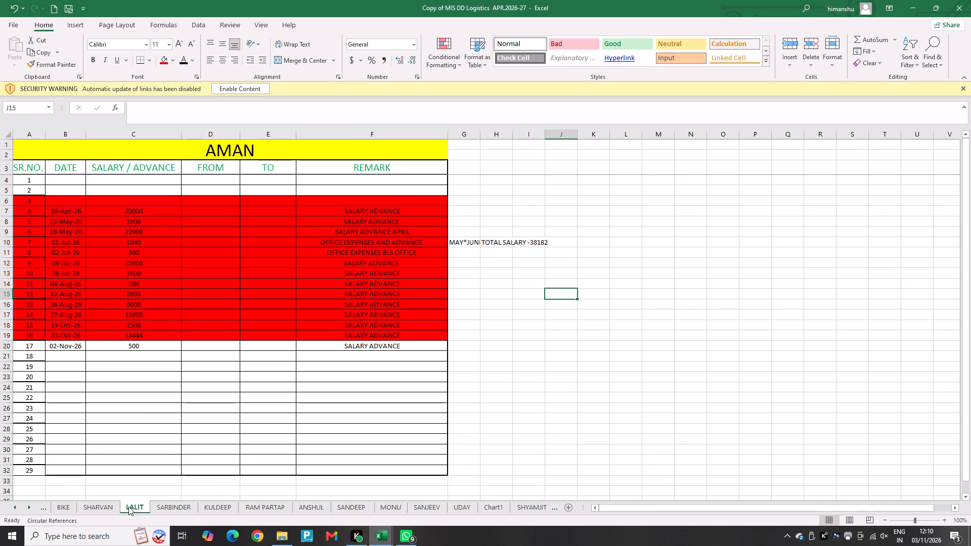
{"action": "left_click", "coordinate": [394, 511]}
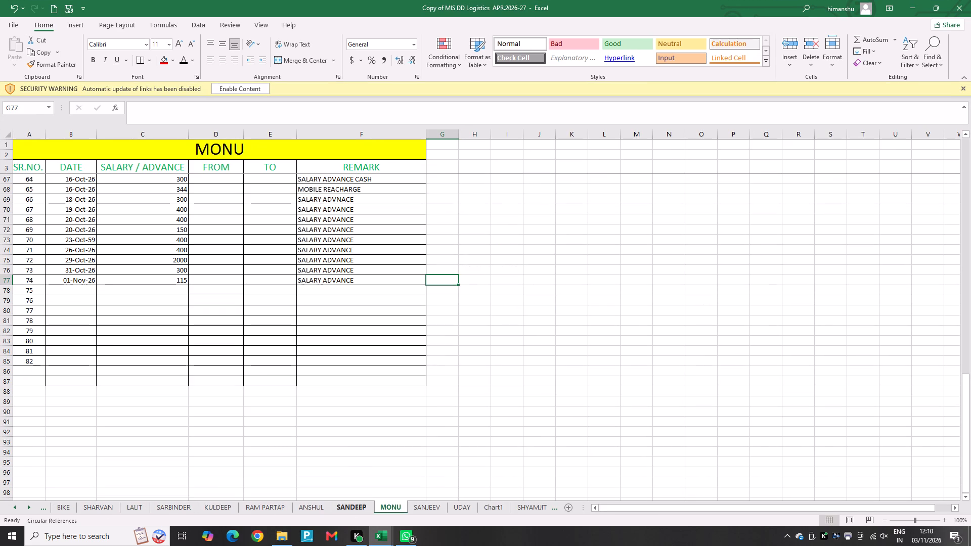
{"action": "scroll", "coordinate": [124, 322], "scroll_direction": "up", "scroll_amount": 3}
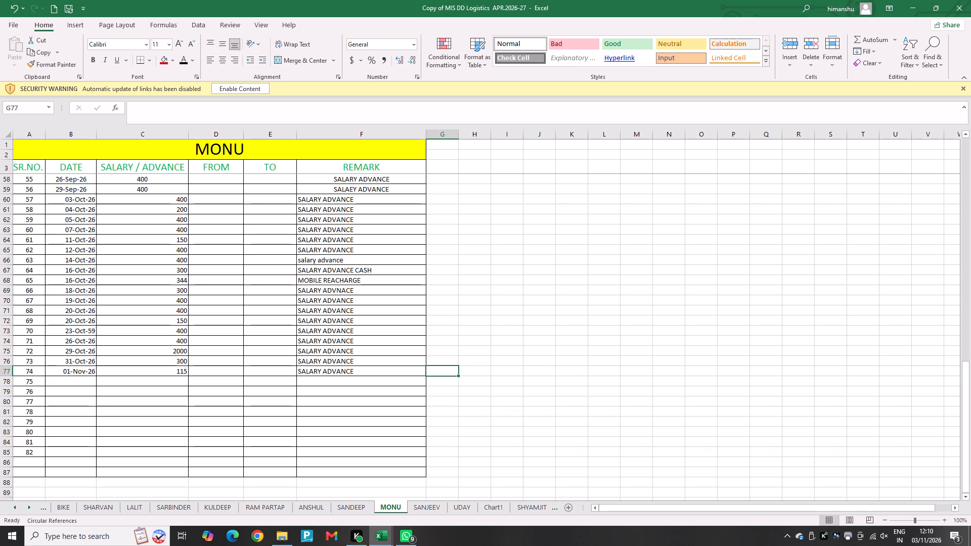
{"action": "scroll", "coordinate": [125, 327], "scroll_direction": "up", "scroll_amount": 1}
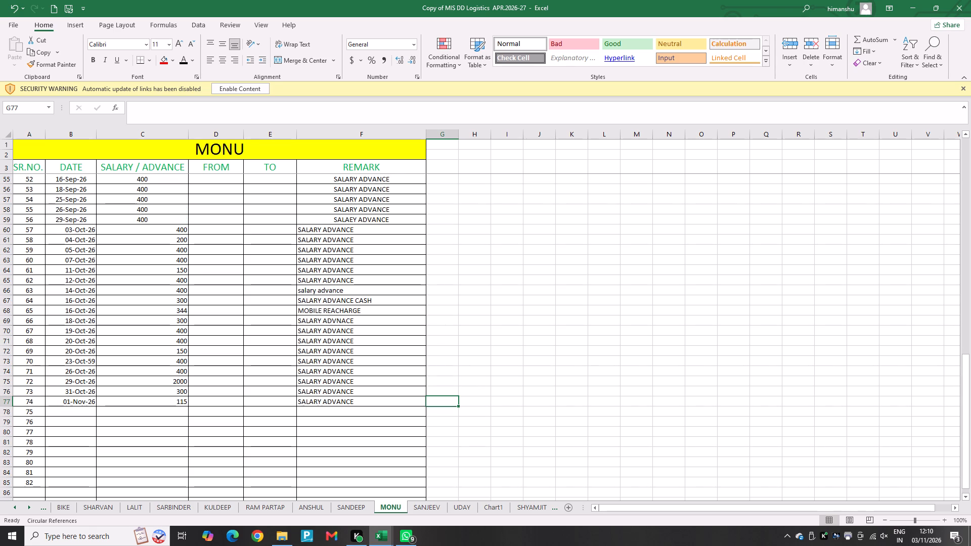
{"action": "left_click", "coordinate": [87, 264]}
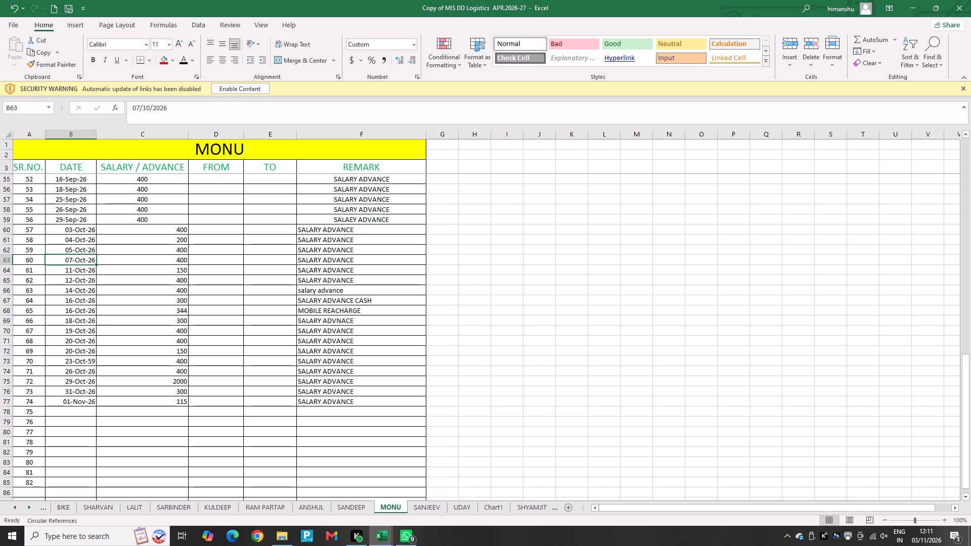
{"action": "left_click", "coordinate": [90, 276]}
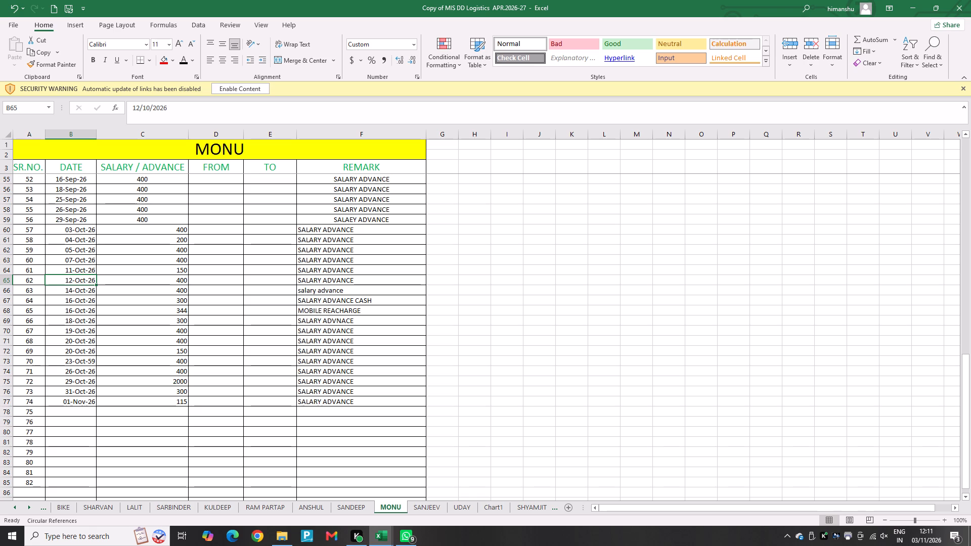
{"action": "scroll", "coordinate": [102, 280], "scroll_direction": "up", "scroll_amount": 3}
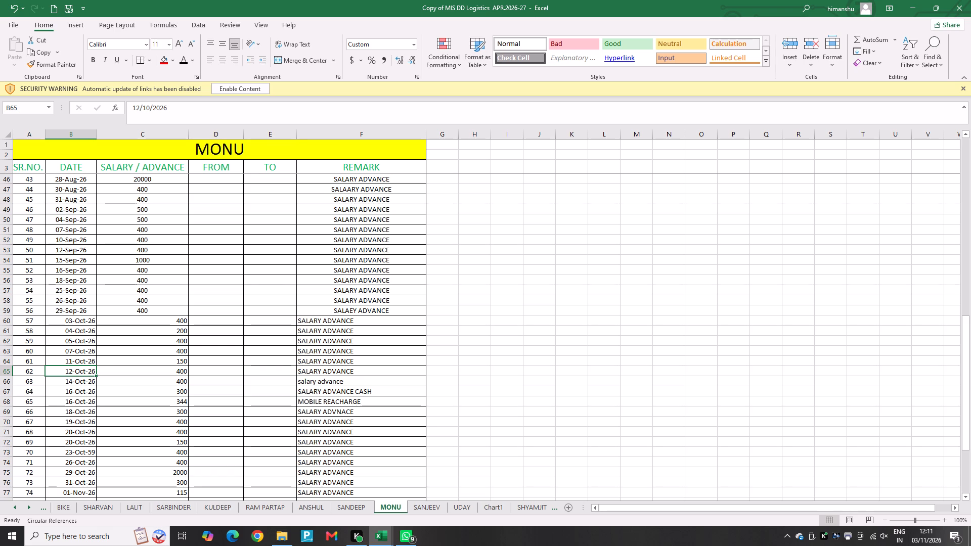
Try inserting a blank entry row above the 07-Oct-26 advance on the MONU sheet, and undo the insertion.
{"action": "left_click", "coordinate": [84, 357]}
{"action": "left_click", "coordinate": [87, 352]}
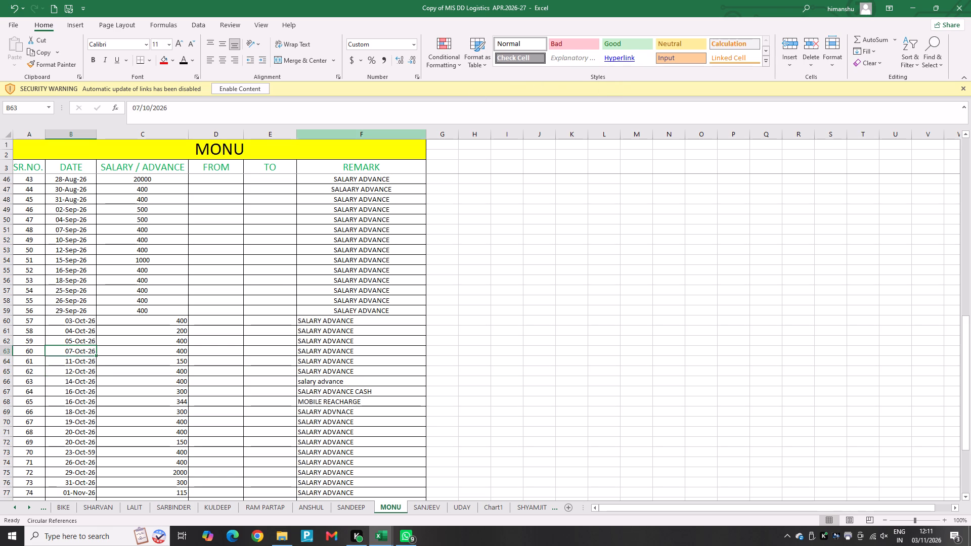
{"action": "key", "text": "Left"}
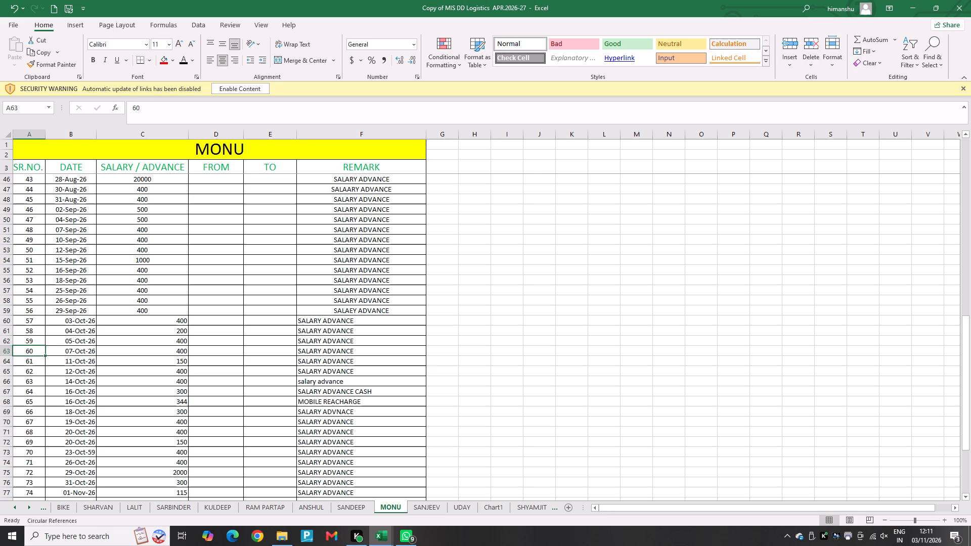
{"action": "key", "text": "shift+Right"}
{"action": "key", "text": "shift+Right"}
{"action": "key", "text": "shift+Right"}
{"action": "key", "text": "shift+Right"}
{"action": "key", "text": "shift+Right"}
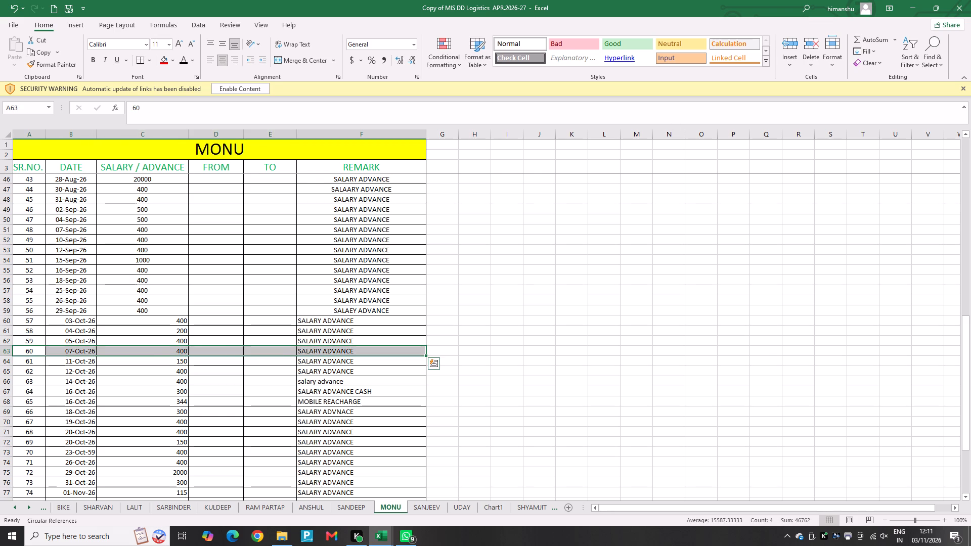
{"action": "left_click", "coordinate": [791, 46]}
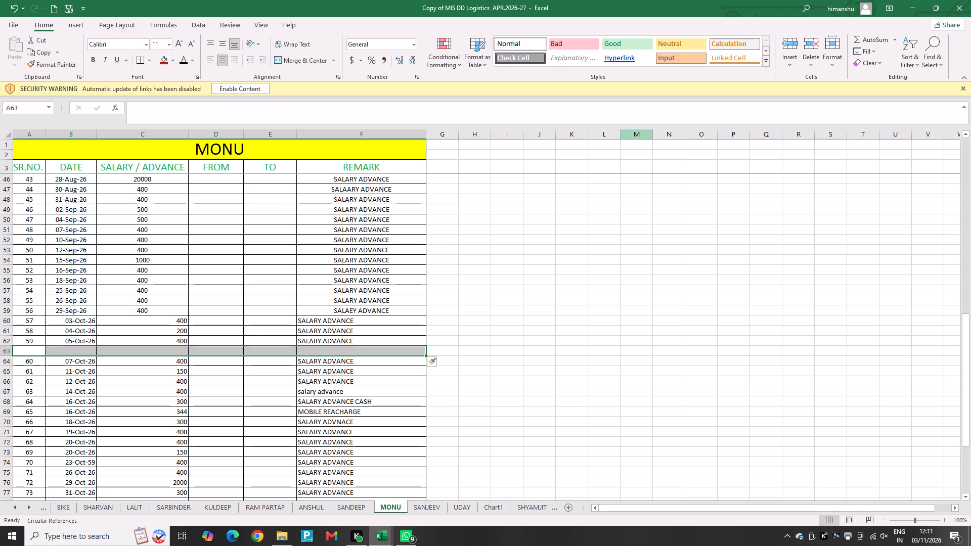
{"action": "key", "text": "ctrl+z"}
Insert a blank entry row across columns A to F above the 11-Oct-26 advance on the MONU sheet.
{"action": "left_click", "coordinate": [40, 364]}
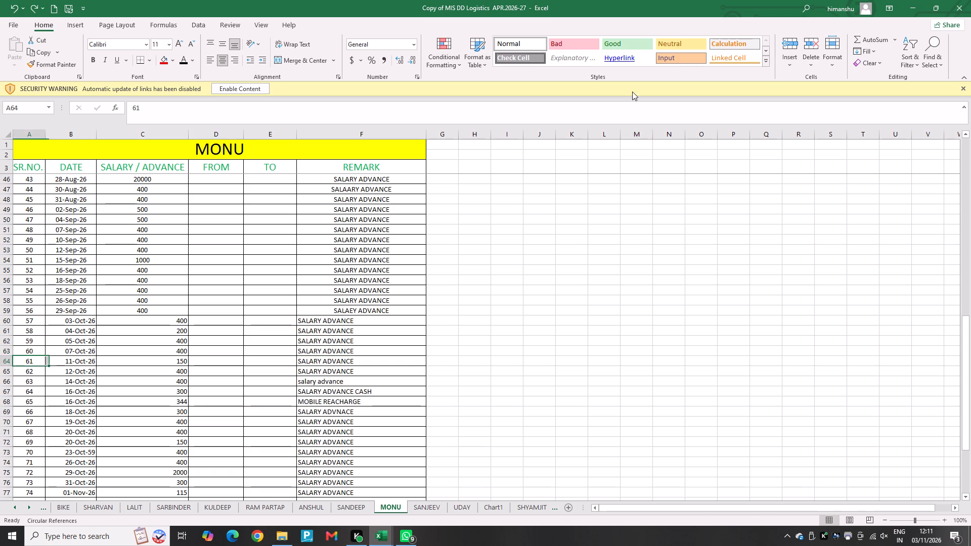
{"action": "key", "text": "shift+Right"}
{"action": "key", "text": "shift+Right"}
{"action": "key", "text": "shift+Right"}
{"action": "key", "text": "shift+Right"}
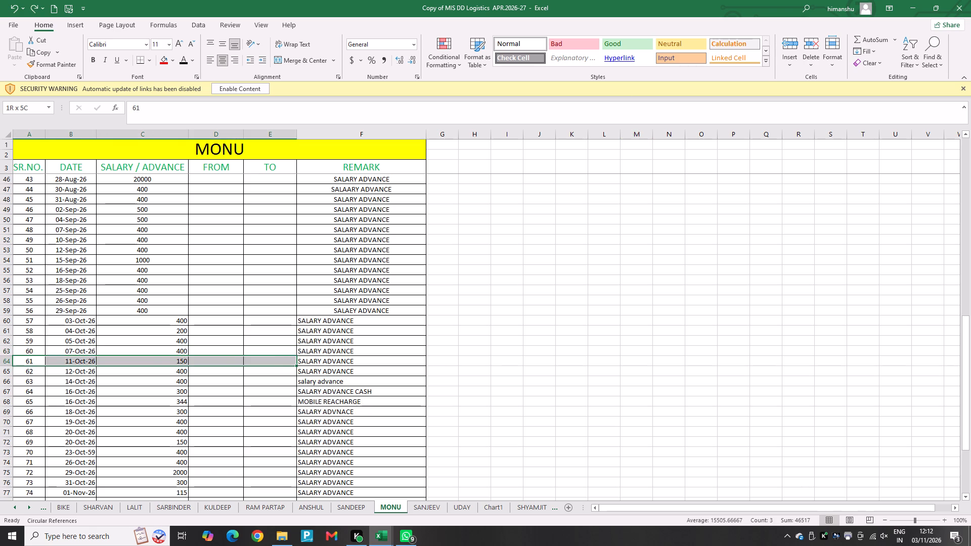
{"action": "key", "text": "shift+Right"}
{"action": "left_click", "coordinate": [795, 50]}
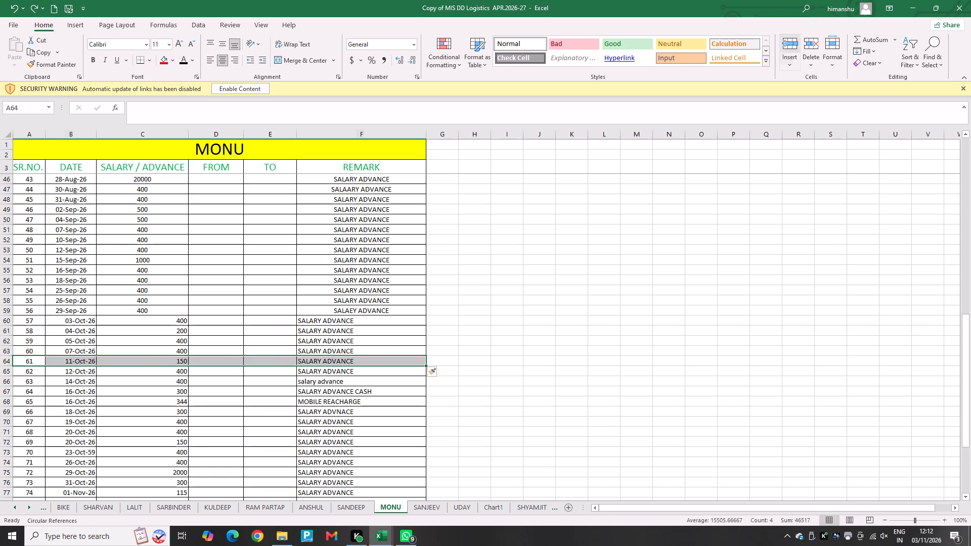
Fill the blank MONU row with serial number 61, date 09-OCT-26, amount 15000 and remark "SALARY ADVANCE".
{"action": "left_click", "coordinate": [22, 362]}
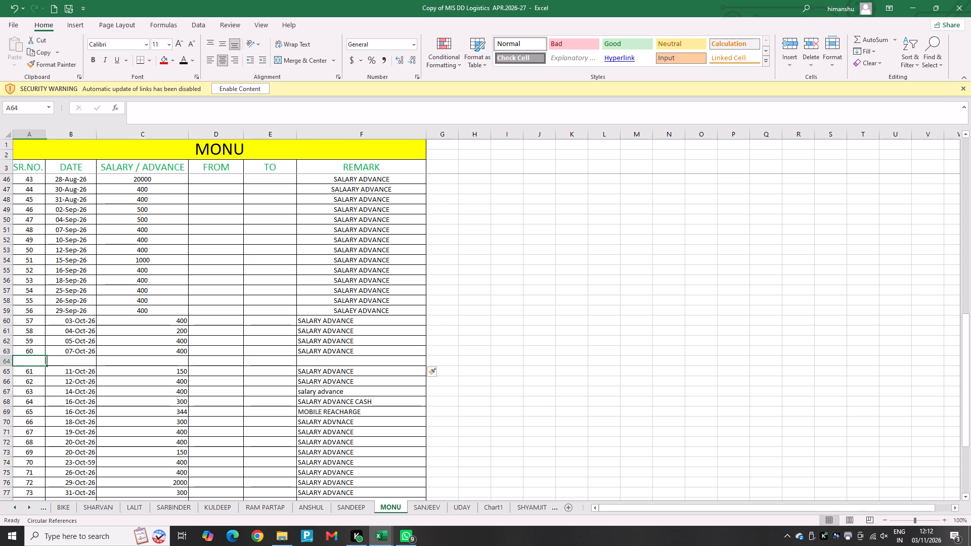
{"action": "type", "text": "61"}
{"action": "key", "text": "Right"}
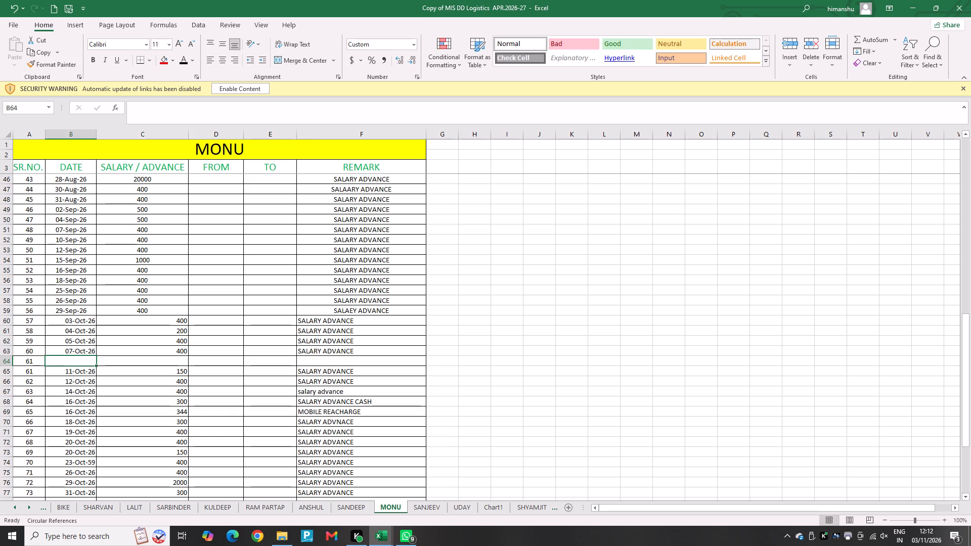
{"action": "type", "text": "09-"}
{"action": "type", "text": "OCT-"}
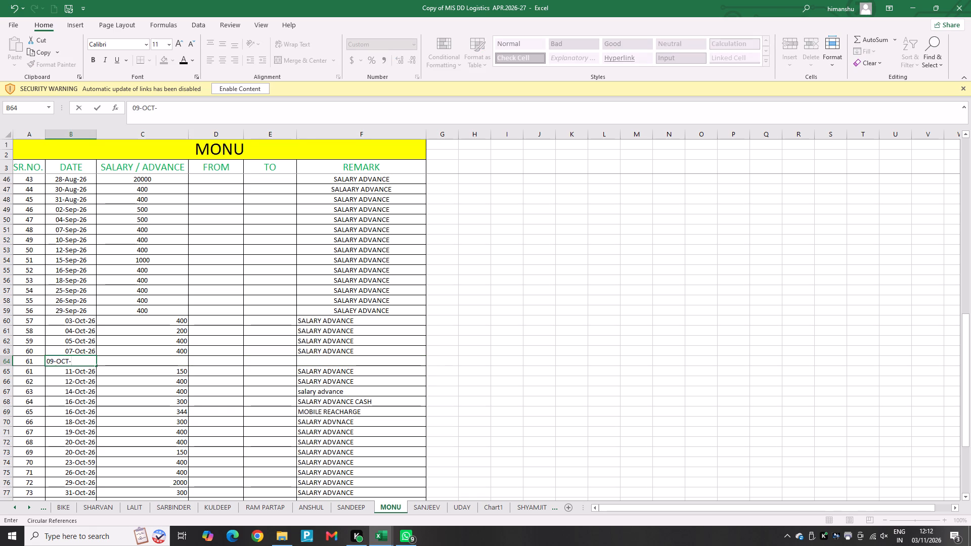
{"action": "type", "text": "26"}
{"action": "key", "text": "Right"}
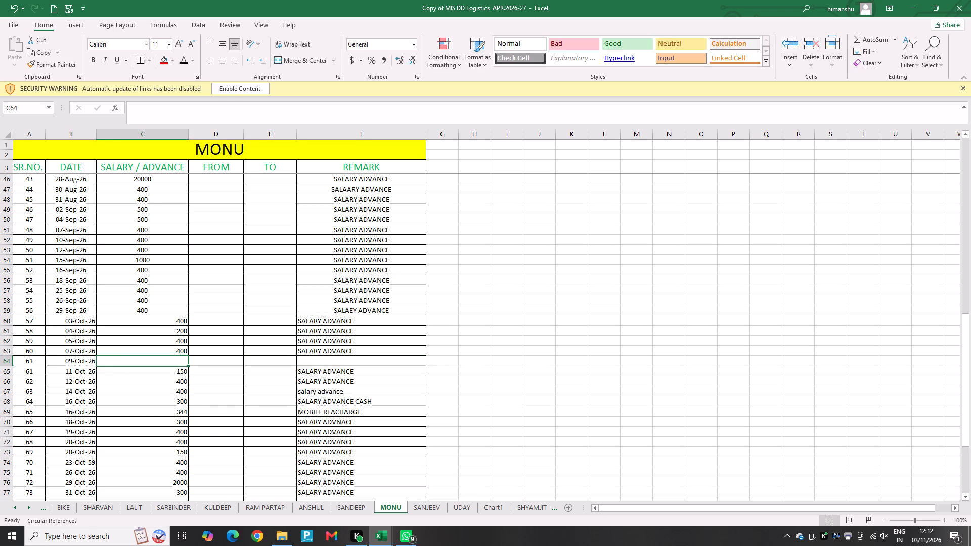
{"action": "type", "text": "15000"}
{"action": "key", "text": "Right"}
{"action": "key", "text": "Right"}
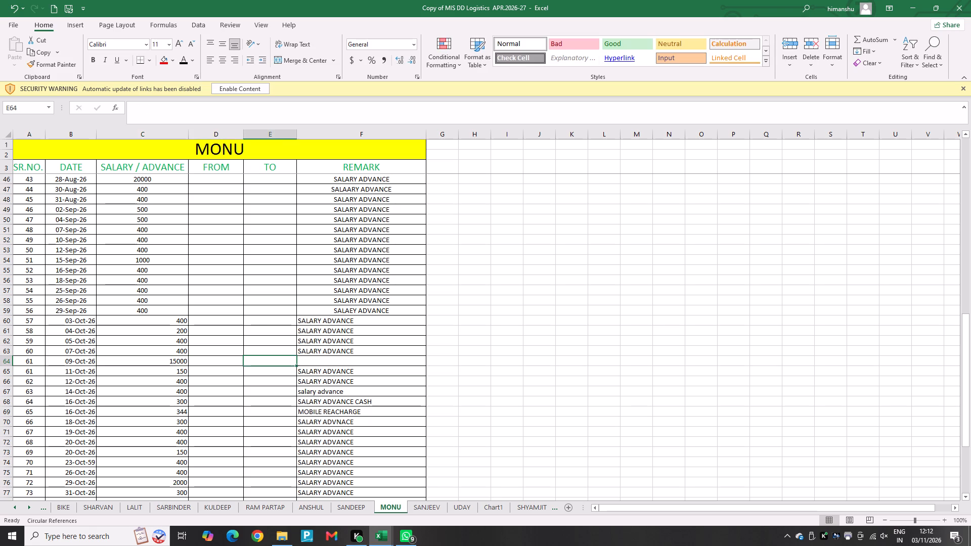
{"action": "key", "text": "Right"}
{"action": "type", "text": "SALARY ADVANCE"}
{"action": "key", "text": "Return"}
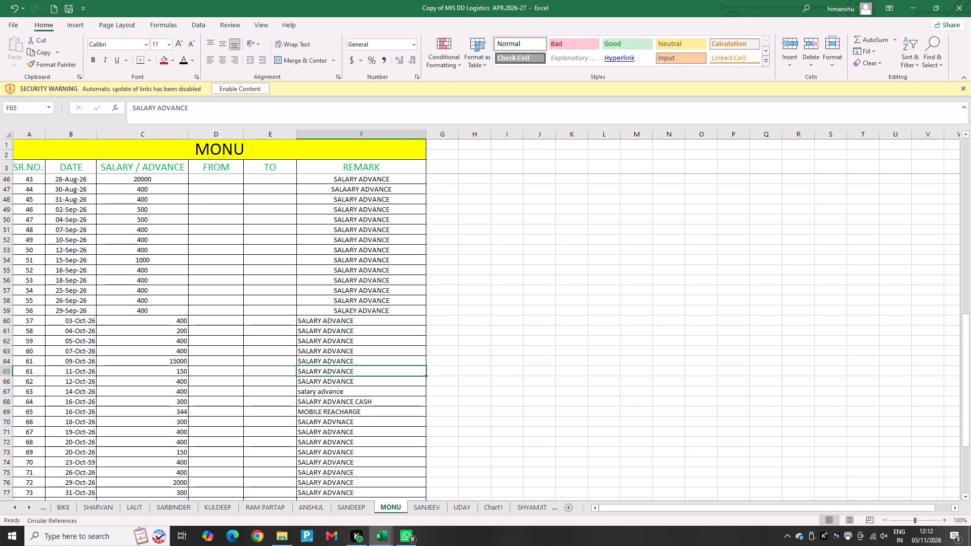
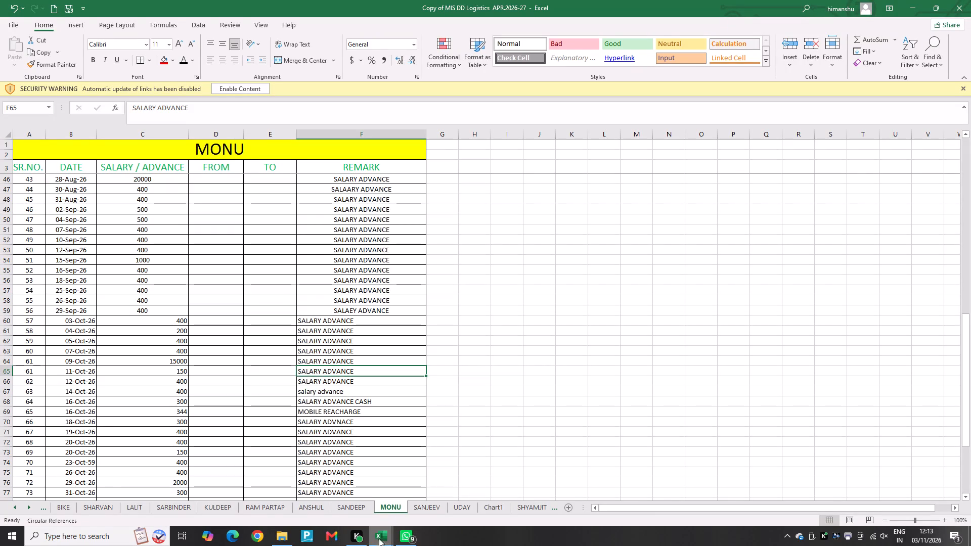
Switch to the STAFF ADVANCE workbook and set the 16-Oct-26 expense reimbursement on the AMAN sheet to 803.
{"action": "key", "text": "alt+Tab"}
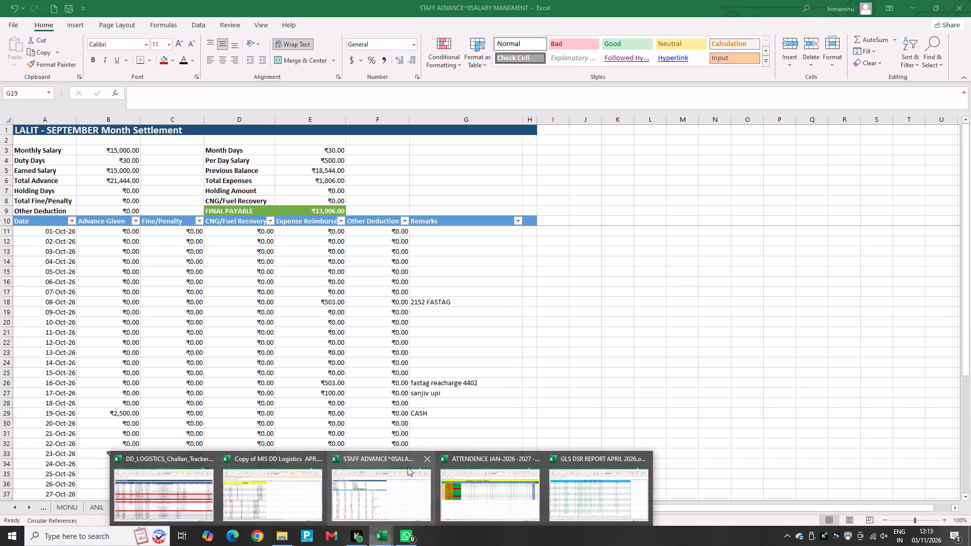
{"action": "left_click", "coordinate": [64, 381]}
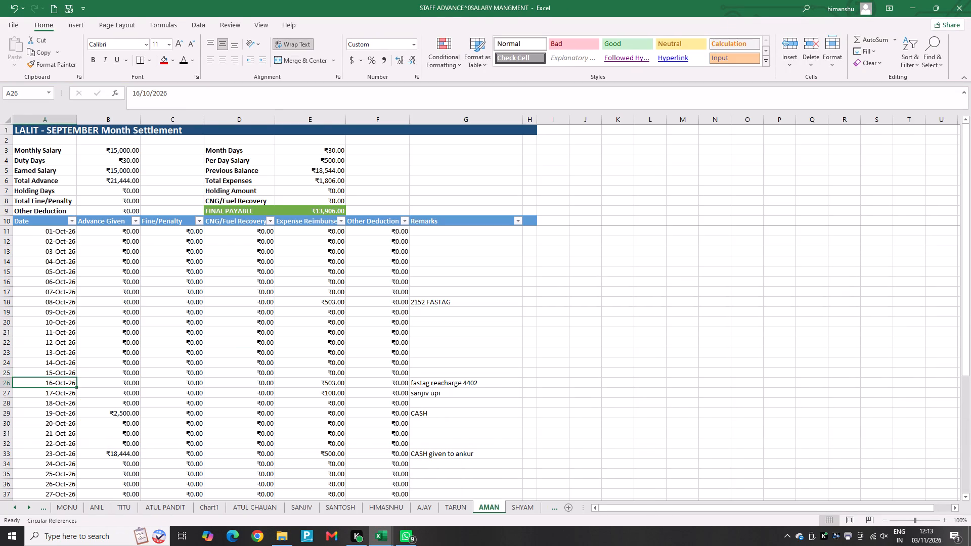
{"action": "left_click", "coordinate": [342, 384]}
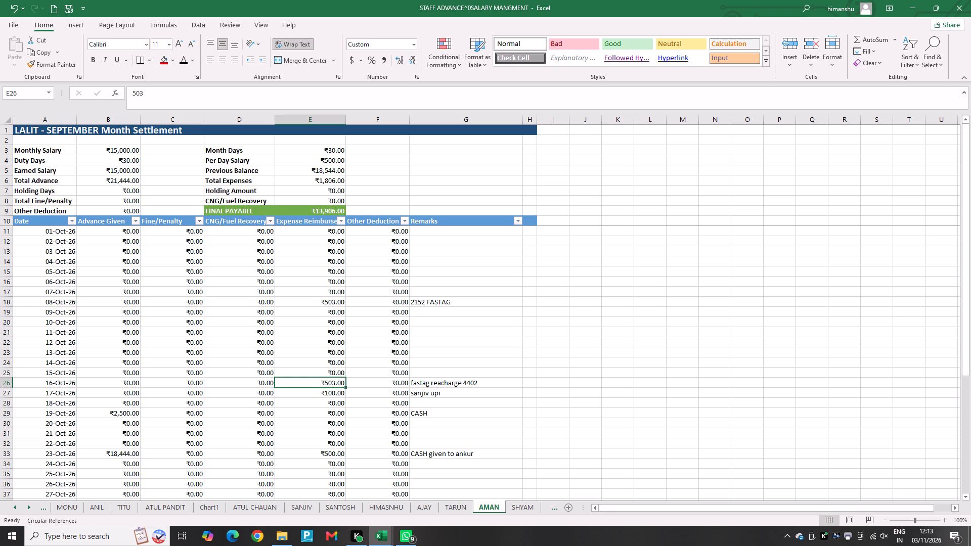
{"action": "double_click", "coordinate": [320, 383]}
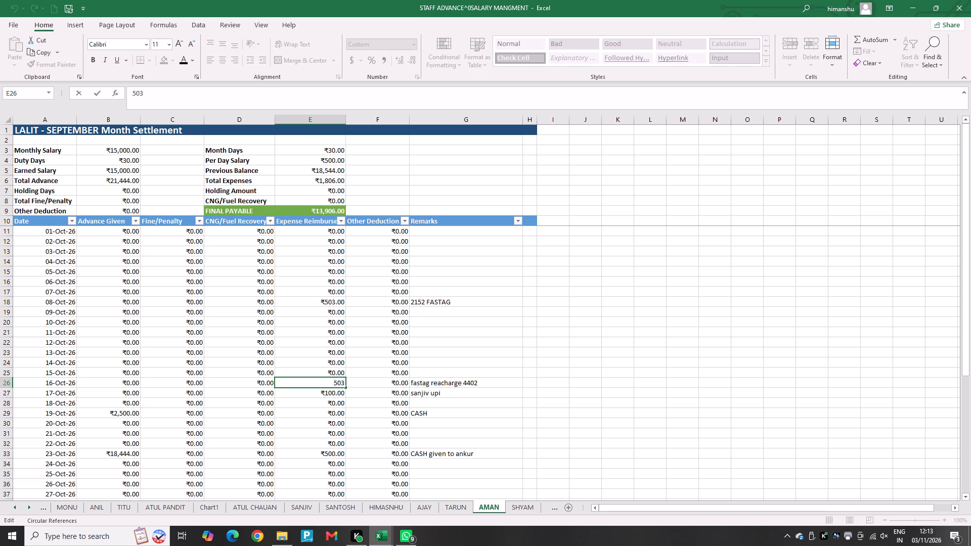
{"action": "left_click_drag", "start_coordinate": [328, 382], "coordinate": [359, 382]}
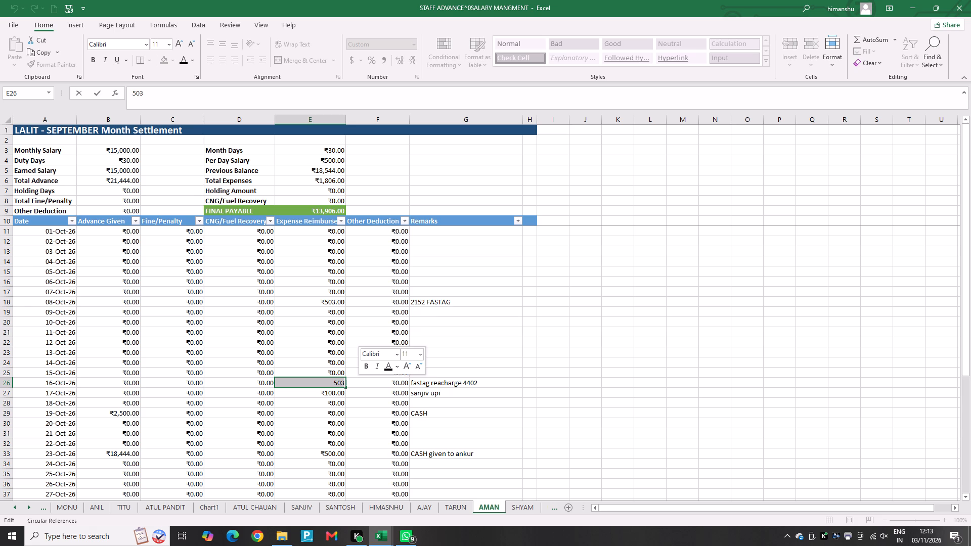
{"action": "type", "text": "803"}
{"action": "key", "text": "Return"}
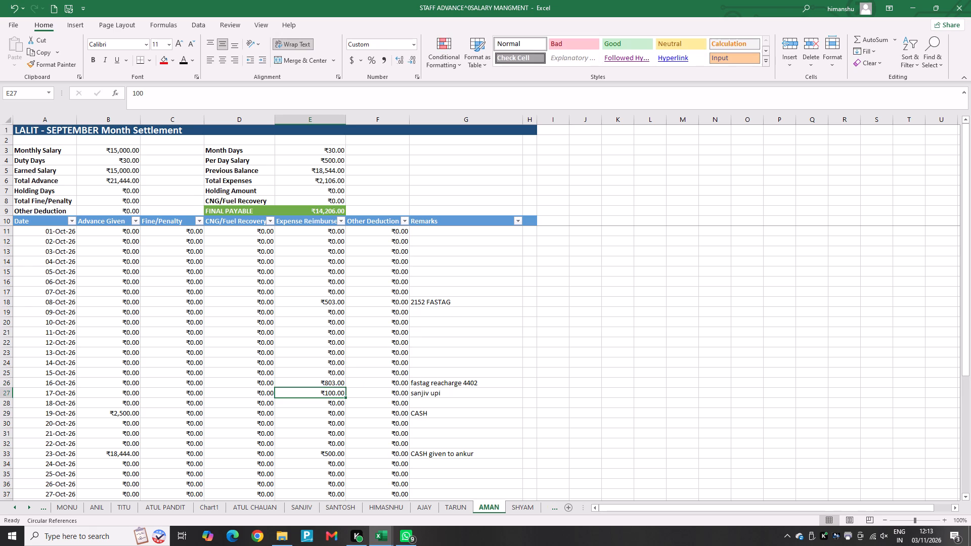
Change the 16-Oct-26 remark on the AMAN sheet to "fastag 4402 503/- 300 CASH MONU".
{"action": "key", "text": "Up"}
{"action": "key", "text": "Right"}
{"action": "key", "text": "Right"}
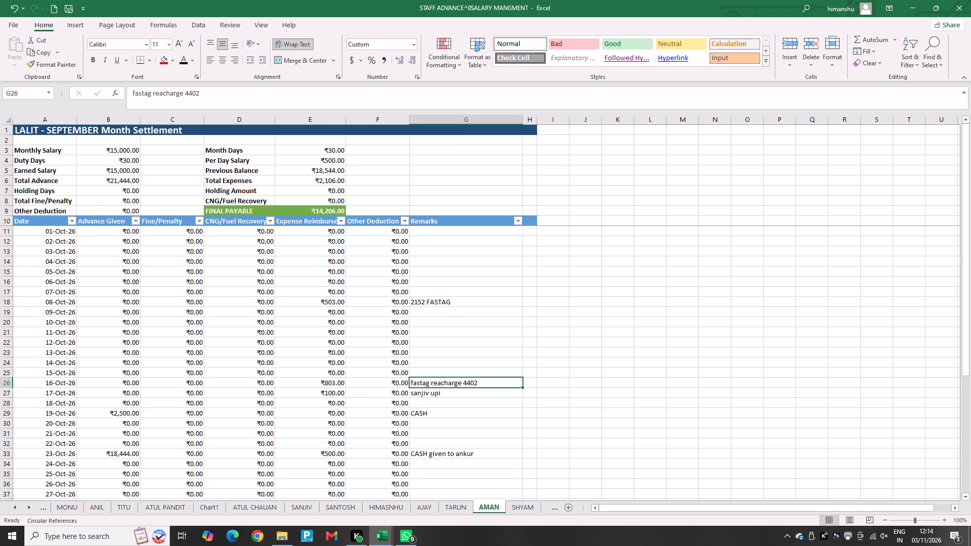
{"action": "left_click", "coordinate": [462, 384]}
{"action": "double_click", "coordinate": [477, 383]}
{"action": "left_click", "coordinate": [458, 383]}
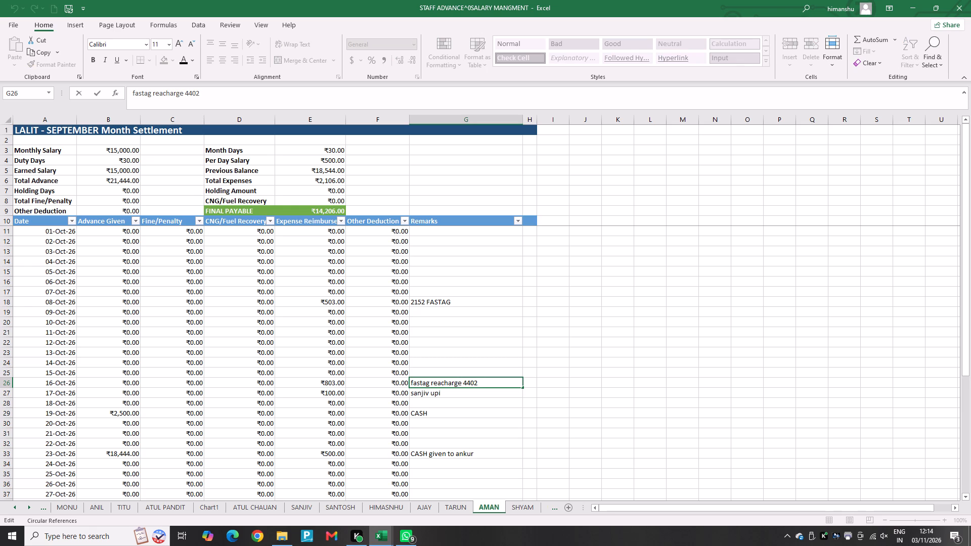
{"action": "left_click", "coordinate": [463, 384]}
{"action": "left_click_drag", "start_coordinate": [463, 384], "coordinate": [433, 384]}
{"action": "key", "text": "BackSpace"}
{"action": "key", "text": "BackSpace"}
{"action": "key", "text": "Right"}
{"action": "key", "text": "Right"}
{"action": "key", "text": "Right"}
{"action": "key", "text": "Right"}
{"action": "key", "text": "Right"}
{"action": "key", "text": "space"}
{"action": "type", "text": "503"}
{"action": "type", "text": "/-"}
{"action": "key", "text": "space"}
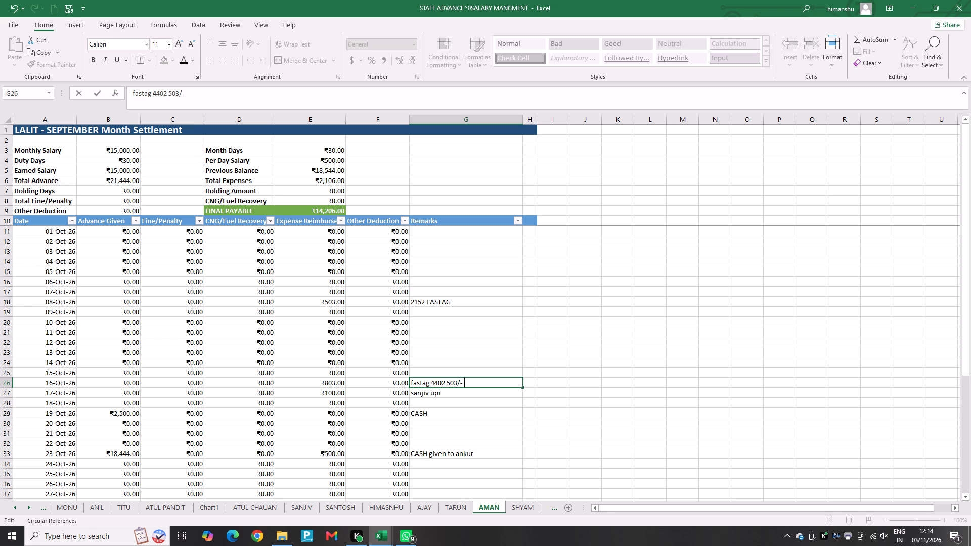
{"action": "type", "text": "300"}
{"action": "key", "text": "space"}
{"action": "type", "text": "CASH"}
{"action": "key", "text": "space"}
{"action": "type", "text": "MONU"}
{"action": "key", "text": "Return"}
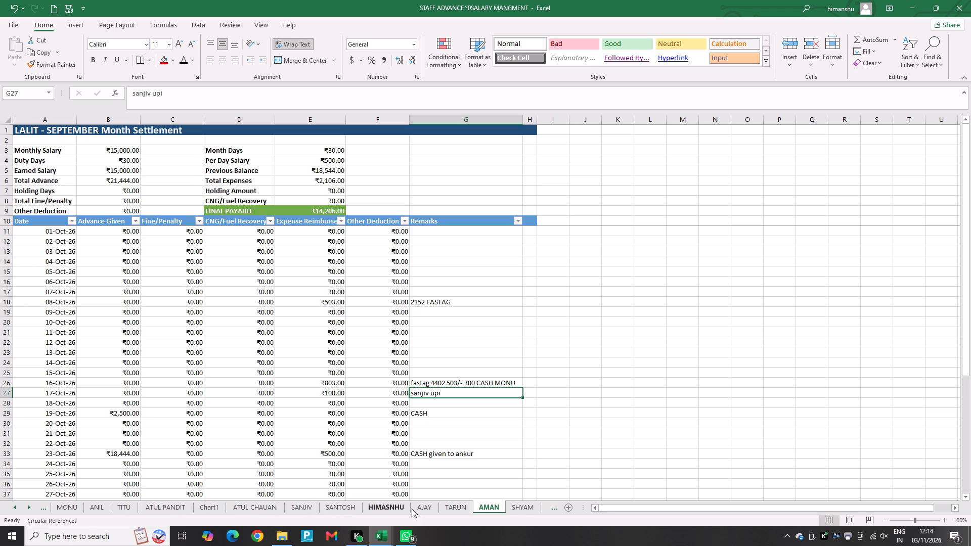
Check the MONU sheet in the staff advance workbook and the 16-Oct-26 cash advance on the MIS workbook's MONU sheet.
{"action": "left_click", "coordinate": [62, 504]}
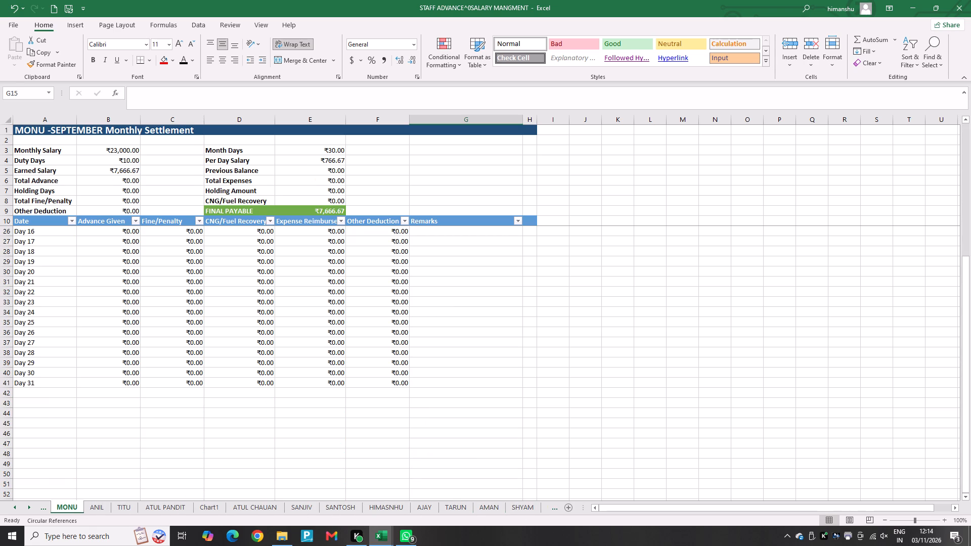
{"action": "left_click", "coordinate": [492, 508]}
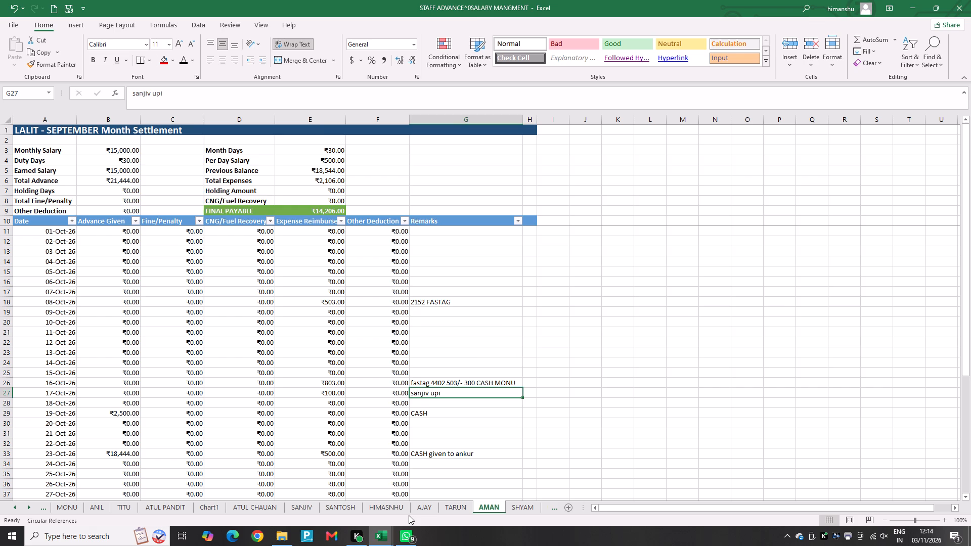
{"action": "key", "text": "alt+Tab"}
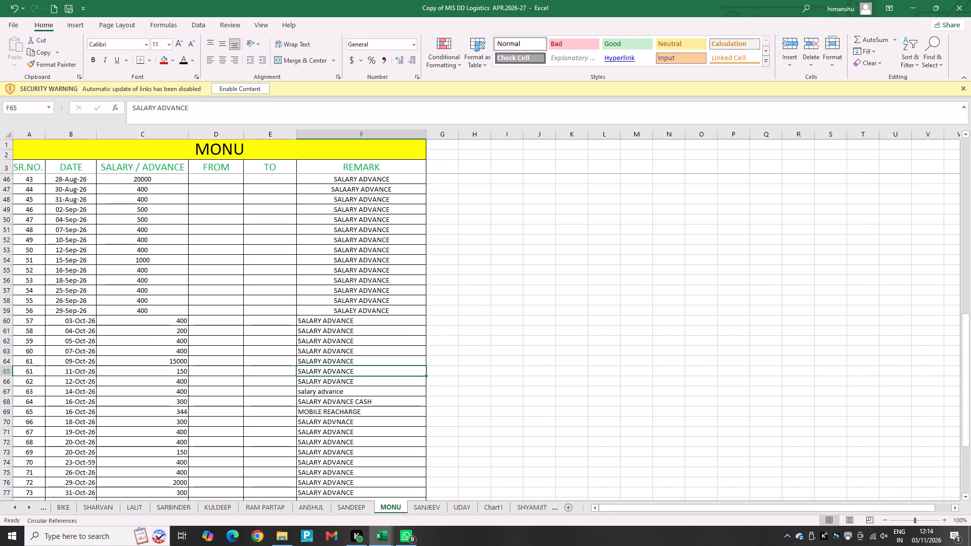
{"action": "left_click", "coordinate": [380, 401]}
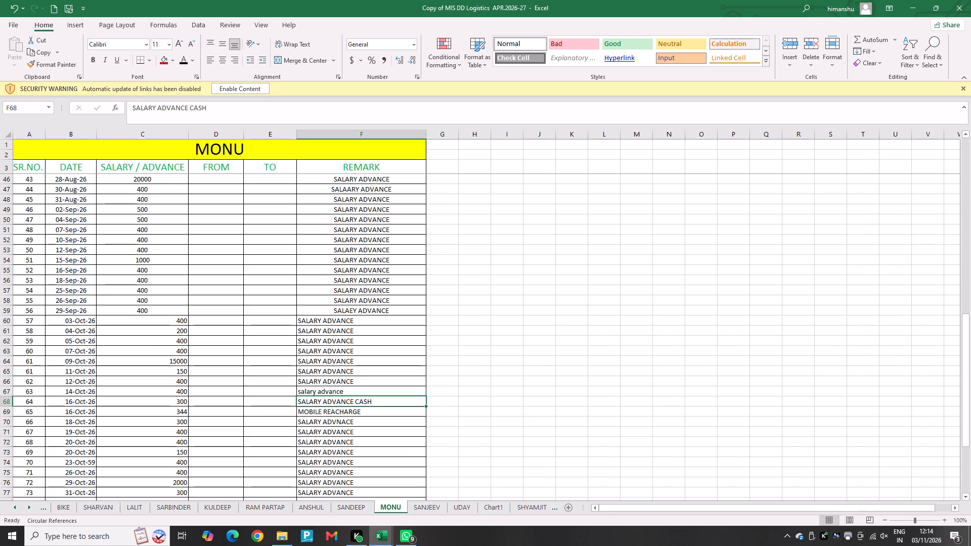
{"action": "key", "text": "alt+Tab"}
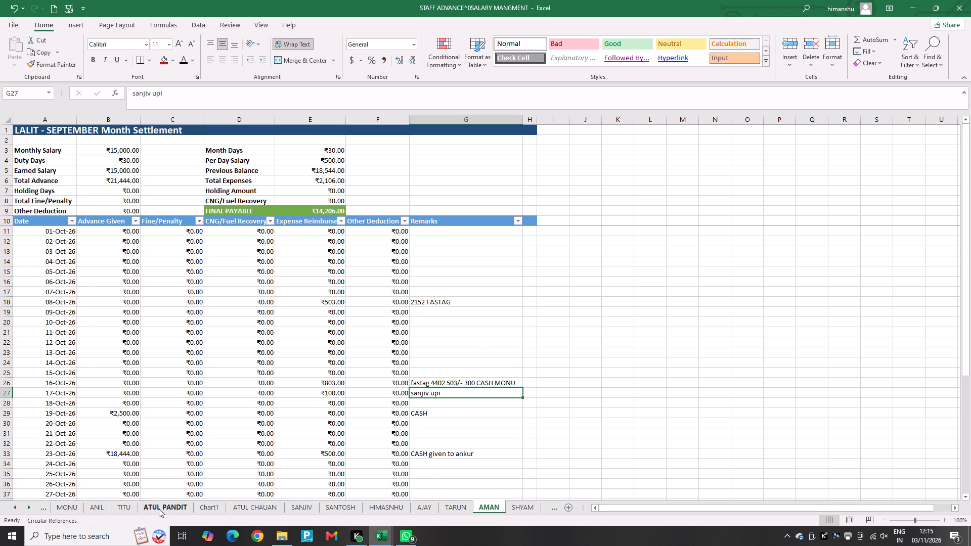
Examine the October 2026 advances on the MIS workbook's TITU sheet and return to the staff advance workbook.
{"action": "key", "text": "alt+Tab"}
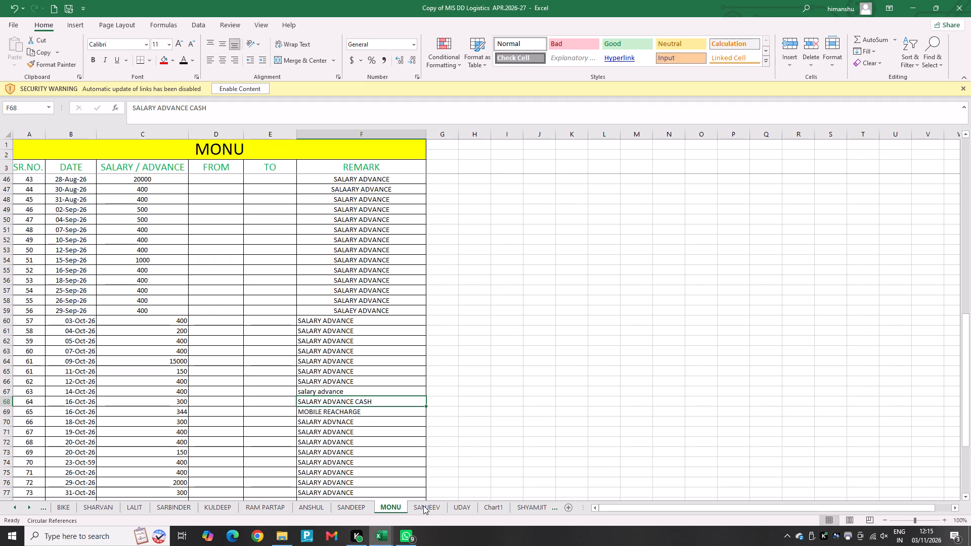
{"action": "triple_click", "coordinate": [17, 509]}
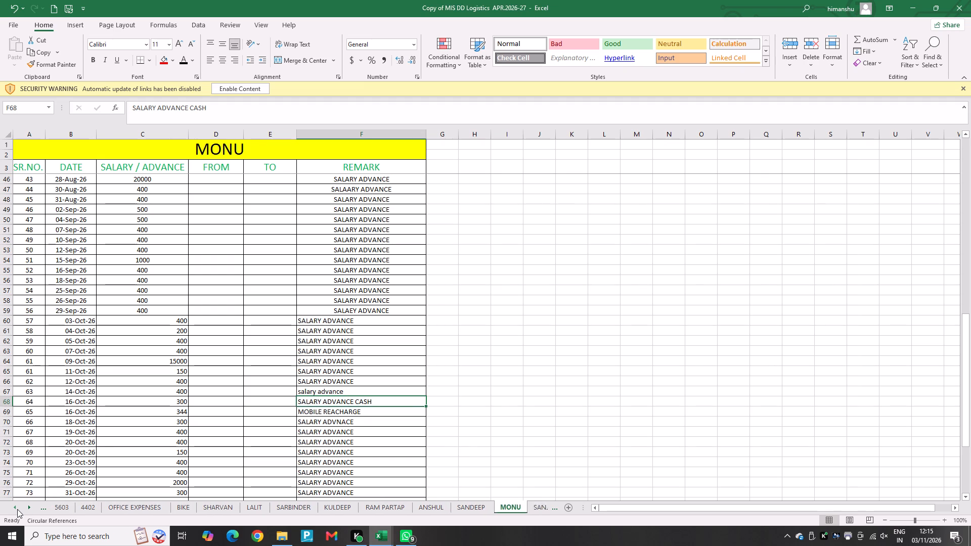
{"action": "left_click", "coordinate": [17, 509]}
{"action": "triple_click", "coordinate": [36, 507]}
{"action": "triple_click", "coordinate": [36, 507]}
{"action": "triple_click", "coordinate": [36, 507]}
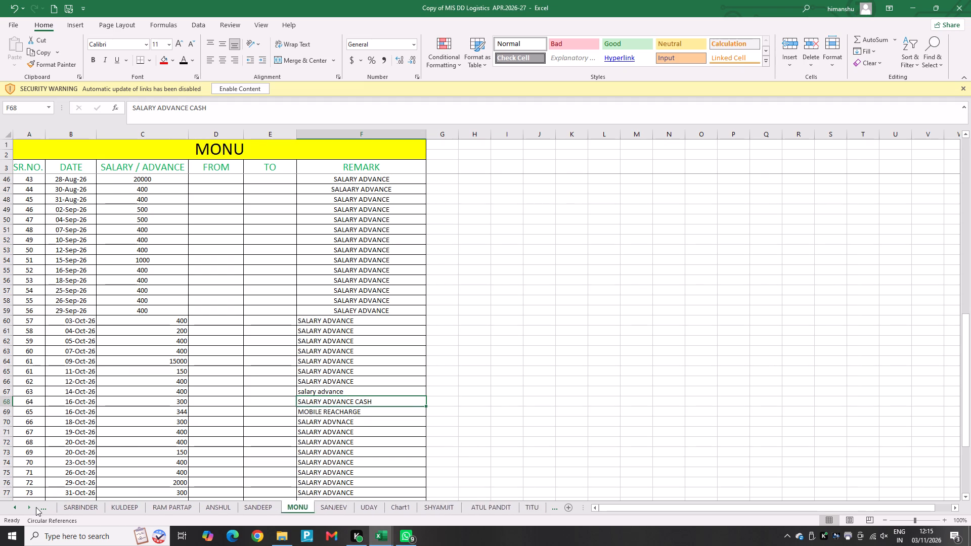
{"action": "left_click", "coordinate": [437, 504]}
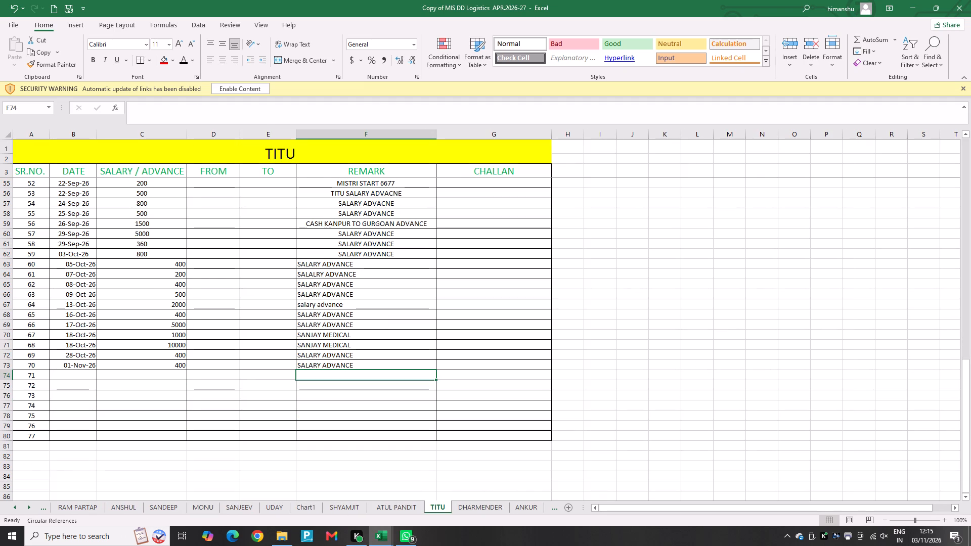
{"action": "key", "text": "alt+Tab"}
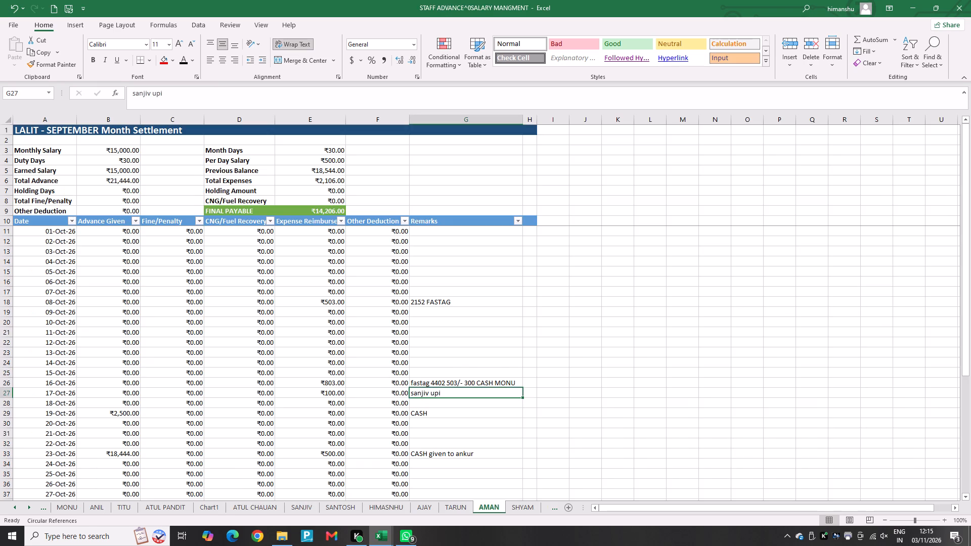
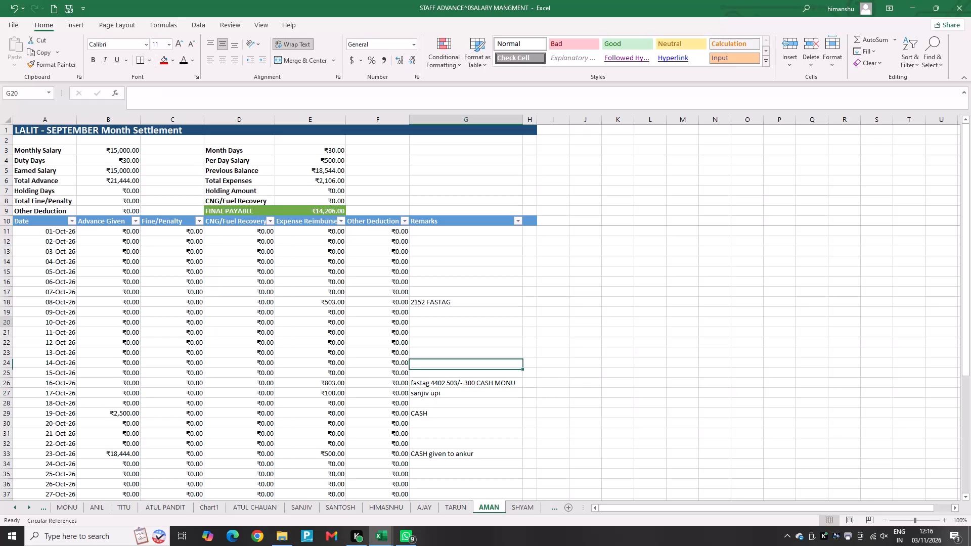
Change the month in the AMAN sheet's settlement title to OCTOBER.
{"action": "left_click", "coordinate": [600, 276]}
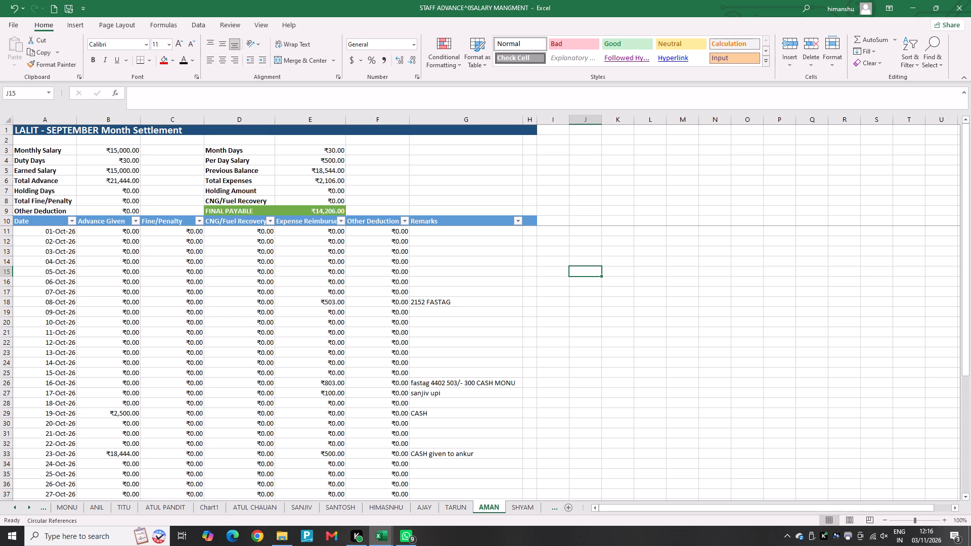
{"action": "double_click", "coordinate": [102, 130]}
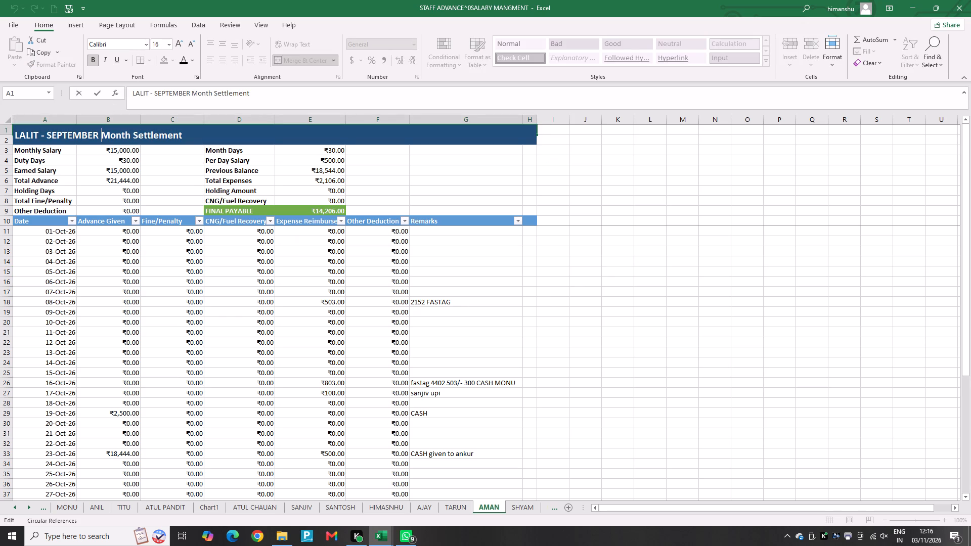
{"action": "key", "text": "Left"}
{"action": "key", "text": "BackSpace"}
{"action": "key", "text": "BackSpace"}
{"action": "key", "text": "BackSpace"}
{"action": "key", "text": "BackSpace"}
{"action": "key", "text": "BackSpace"}
{"action": "key", "text": "BackSpace"}
{"action": "key", "text": "BackSpace"}
{"action": "key", "text": "BackSpace"}
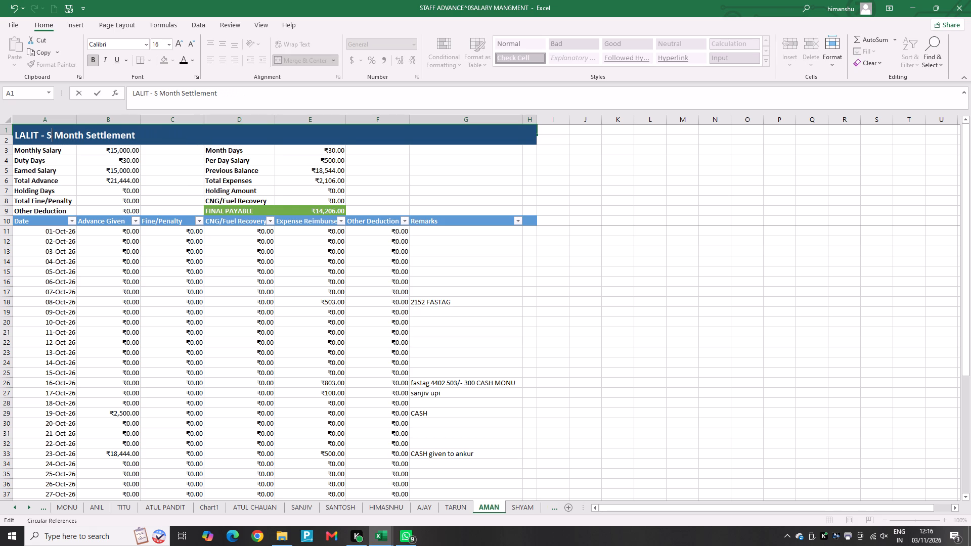
{"action": "key", "text": "BackSpace"}
{"action": "type", "text": "OCTOBER"}
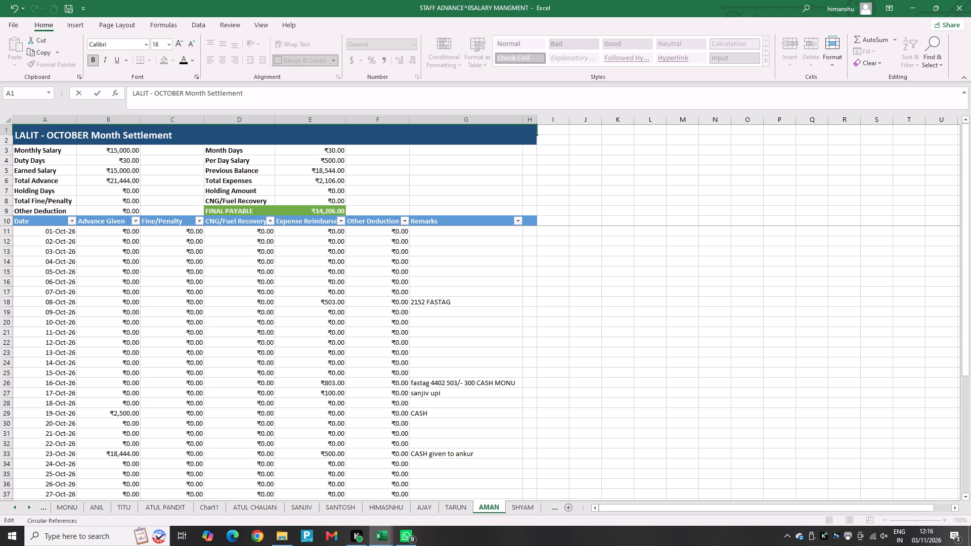
{"action": "key", "text": "Return"}
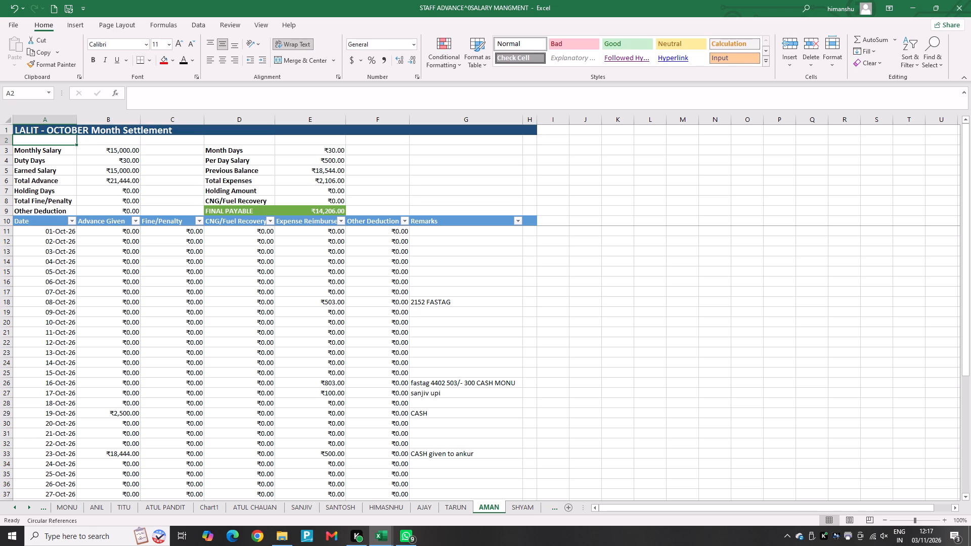
Set both the Month Days and the Duty Days on the AMAN sheet to 31.
{"action": "left_click", "coordinate": [920, 532]}
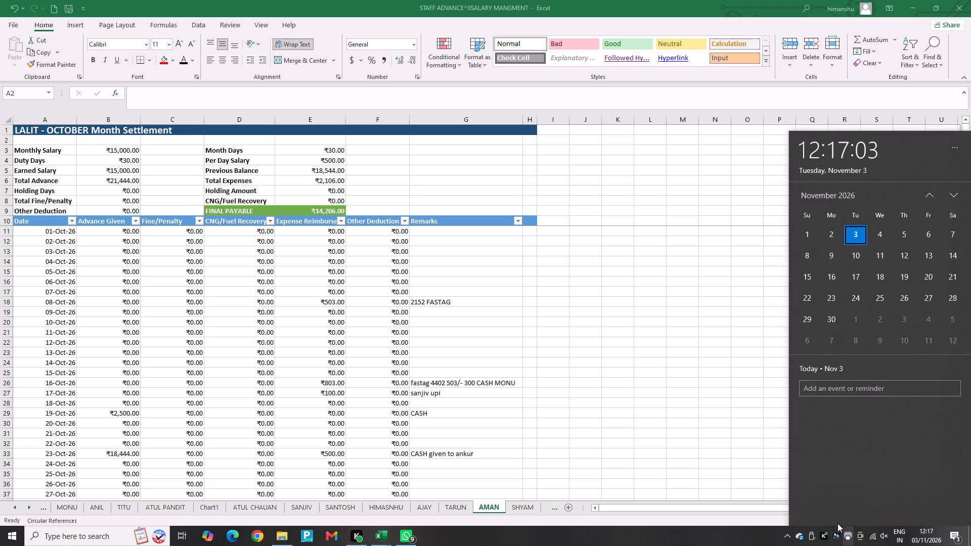
{"action": "left_click", "coordinate": [650, 349]}
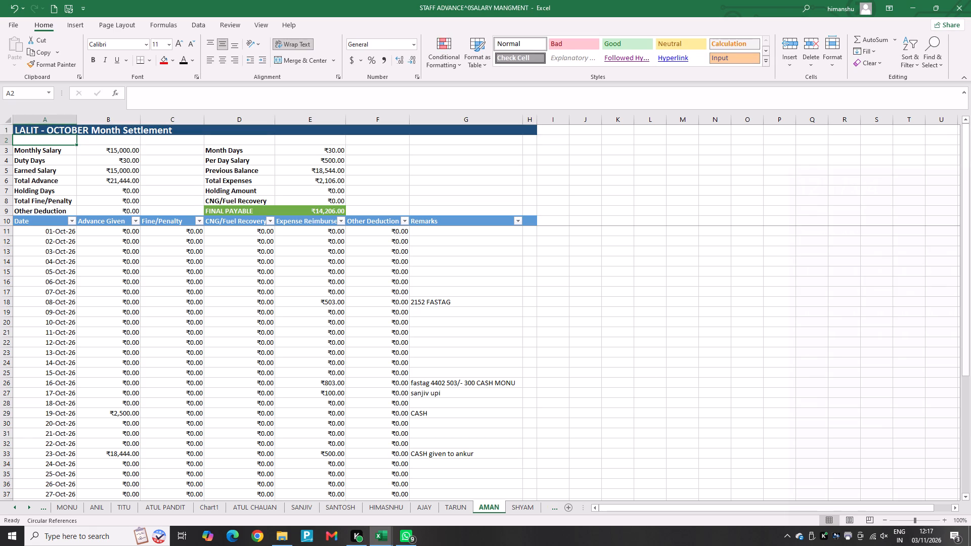
{"action": "left_click", "coordinate": [330, 149]}
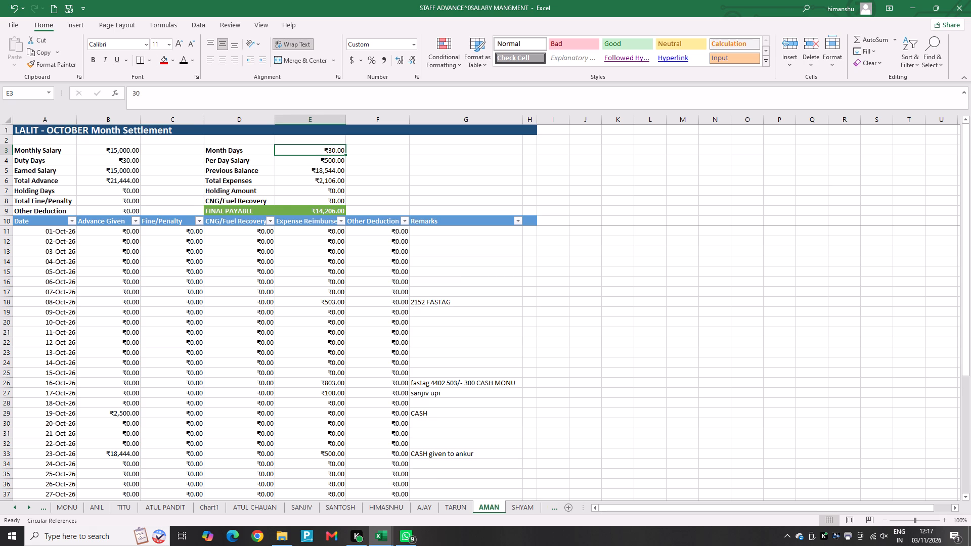
{"action": "type", "text": "31"}
{"action": "left_click", "coordinate": [105, 163]}
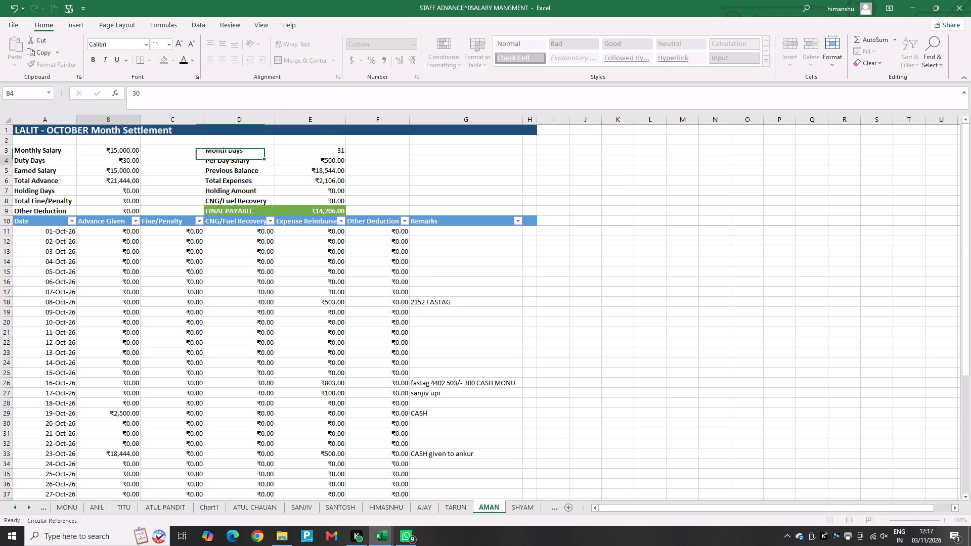
{"action": "type", "text": "31"}
{"action": "key", "text": "Return"}
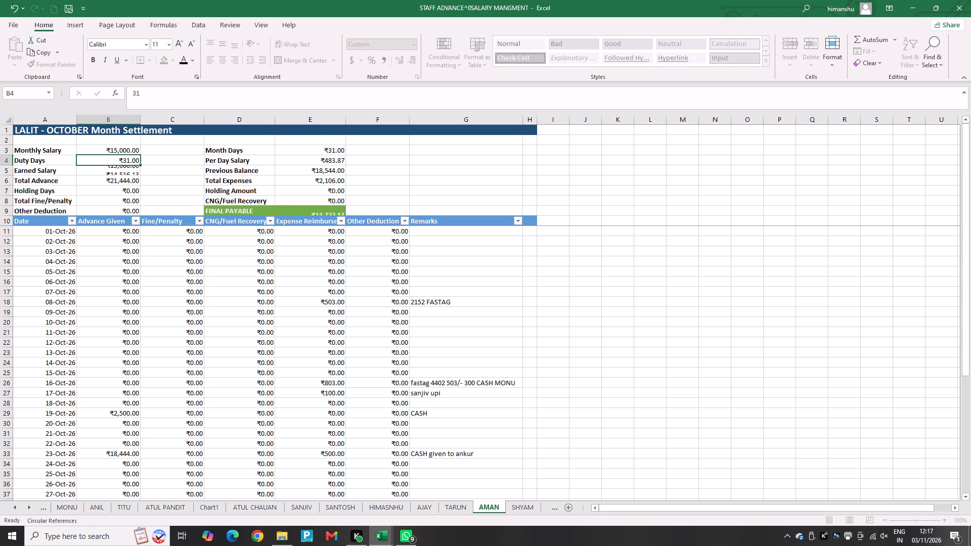
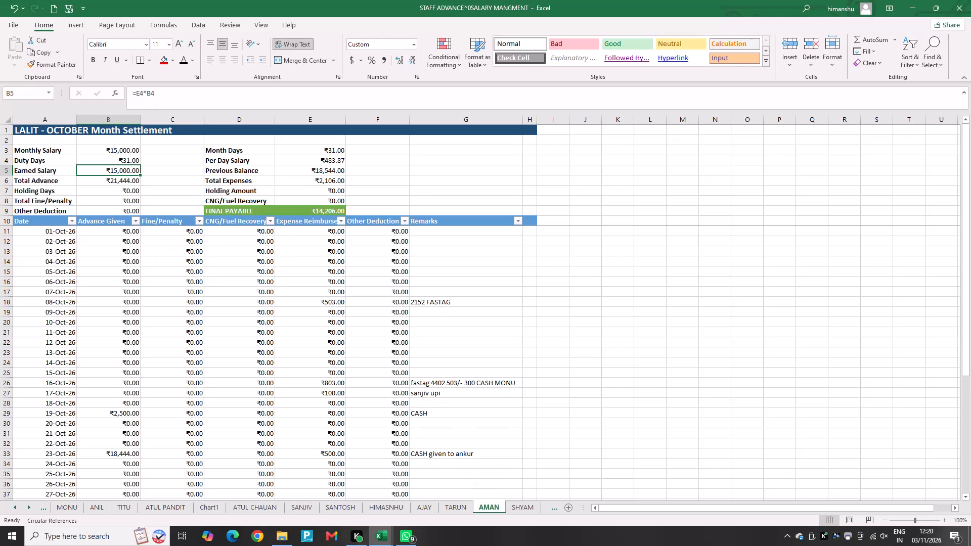
Minimise the staff advance and attendance workbooks to bring the GLS DSR report workbook into view.
{"action": "left_click", "coordinate": [905, 0]}
{"action": "left_click", "coordinate": [913, 6]}
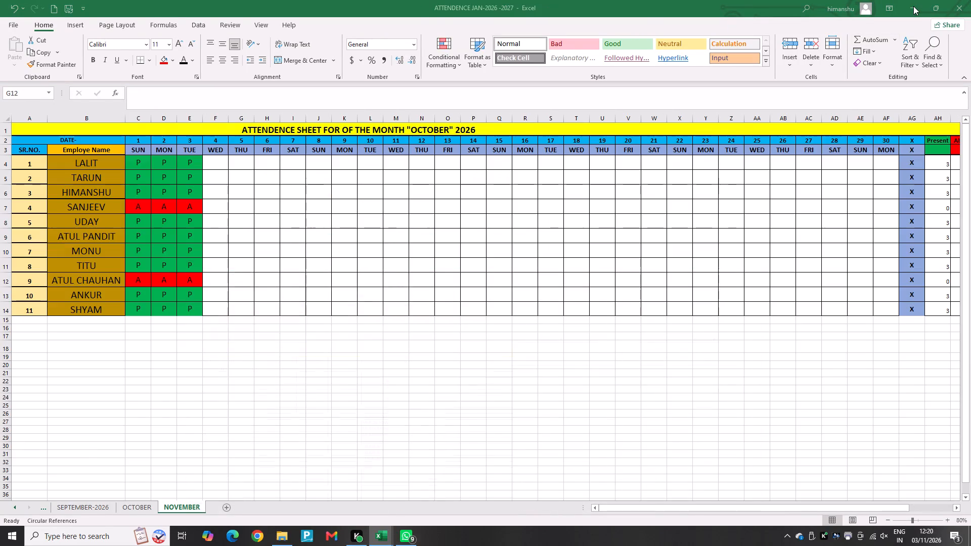
{"action": "left_click", "coordinate": [913, 7]}
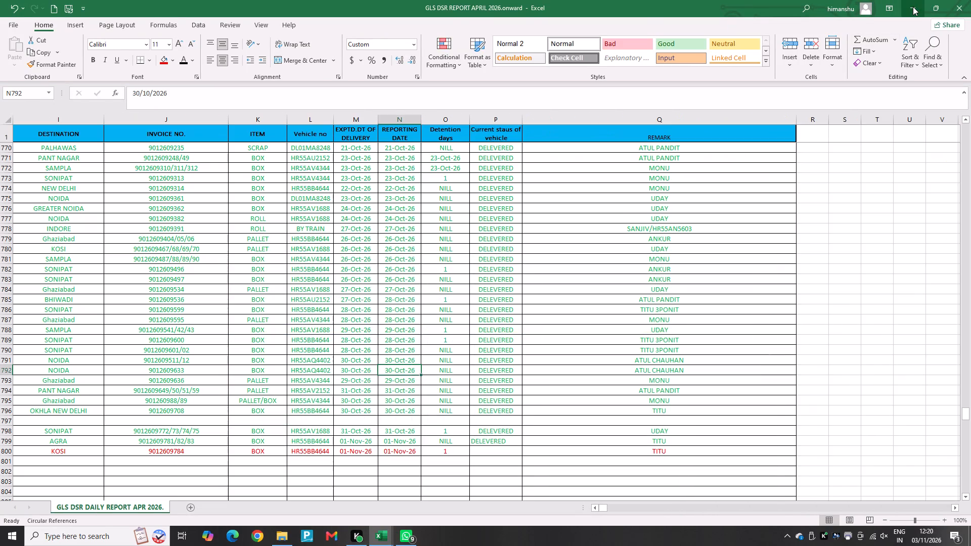